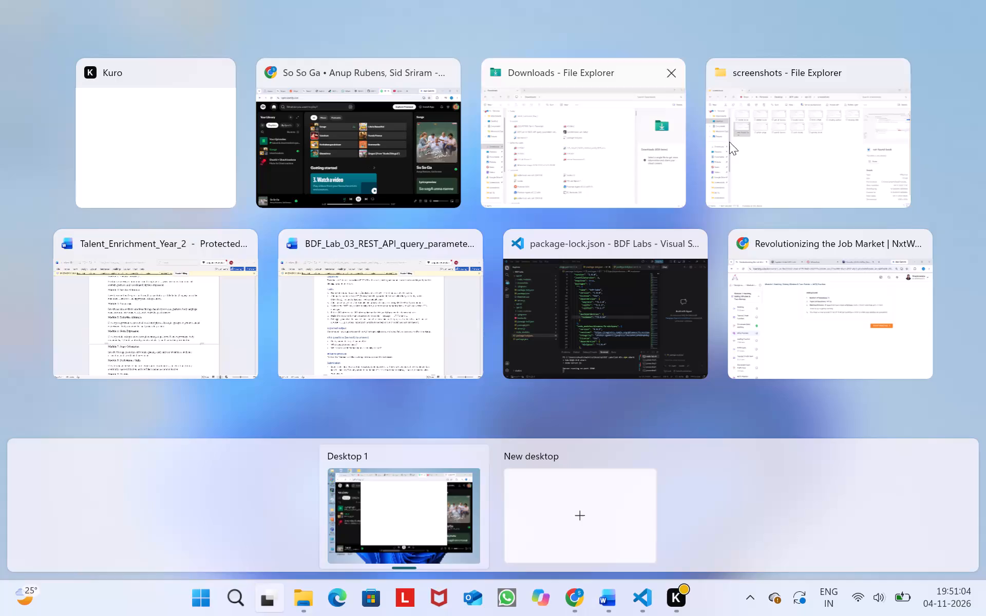
Open the Word document Reflective_Journal_Lab_format[1] (3) from the Downloads folder.
click(776, 125)
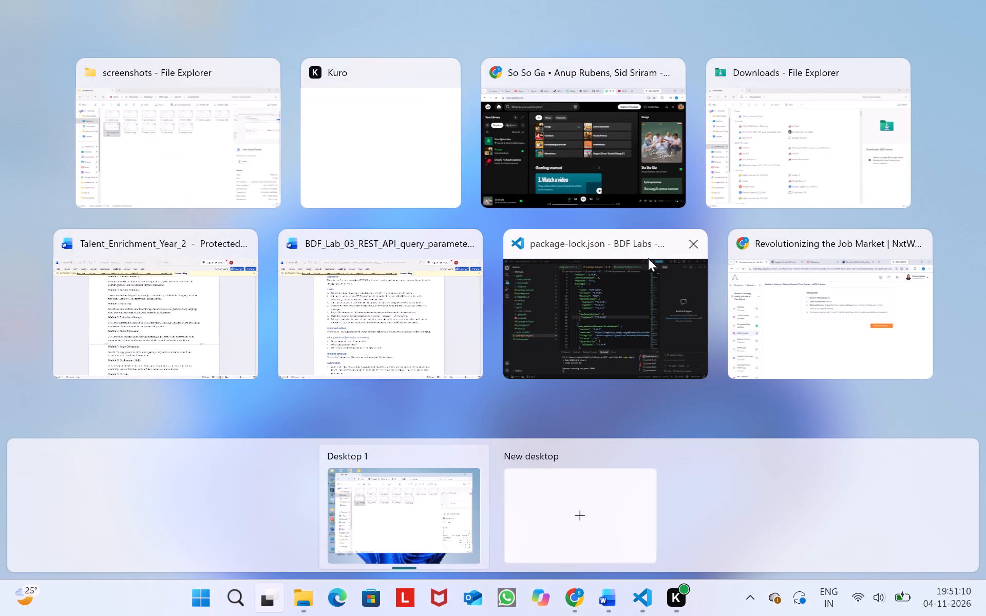
click(787, 201)
scroll(487, 395, down, 5)
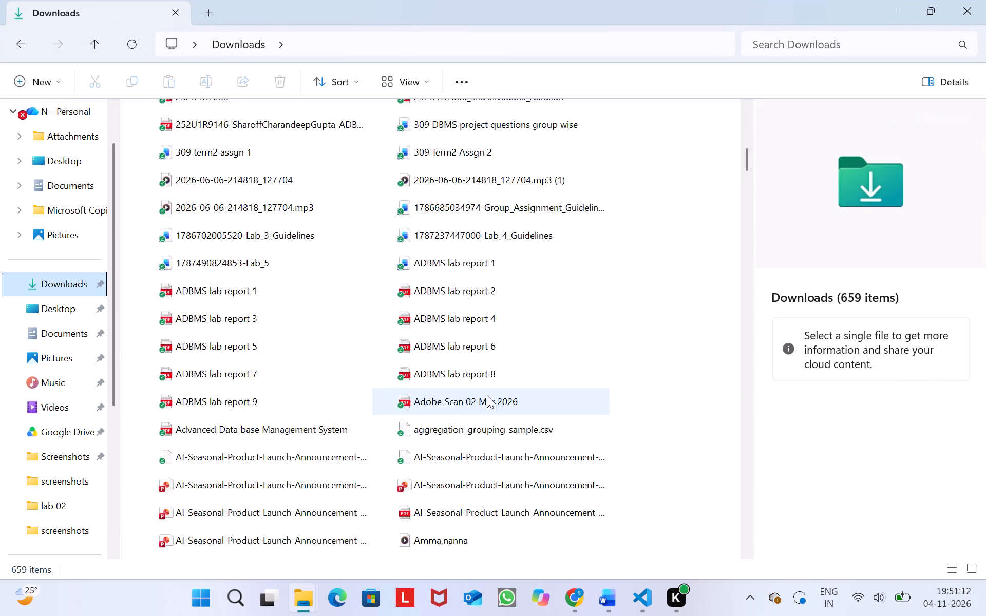
scroll(487, 395, down, 5)
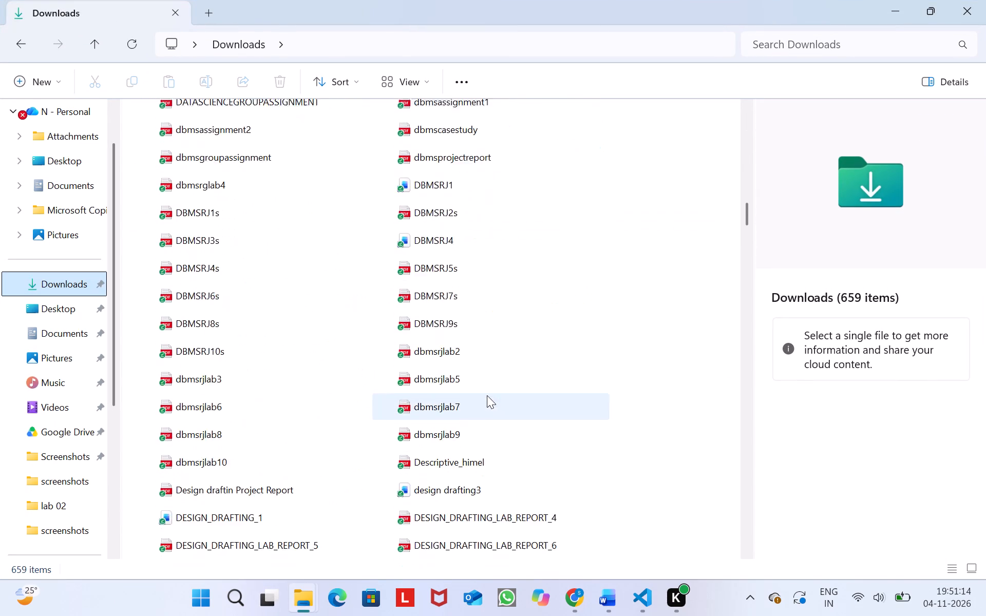
scroll(487, 395, down, 7)
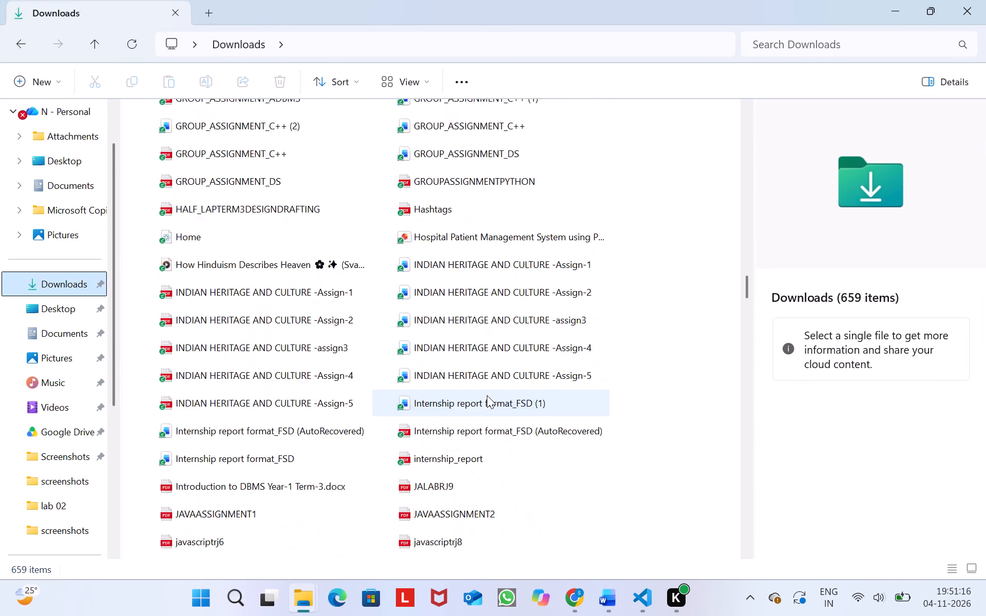
scroll(487, 395, down, 5)
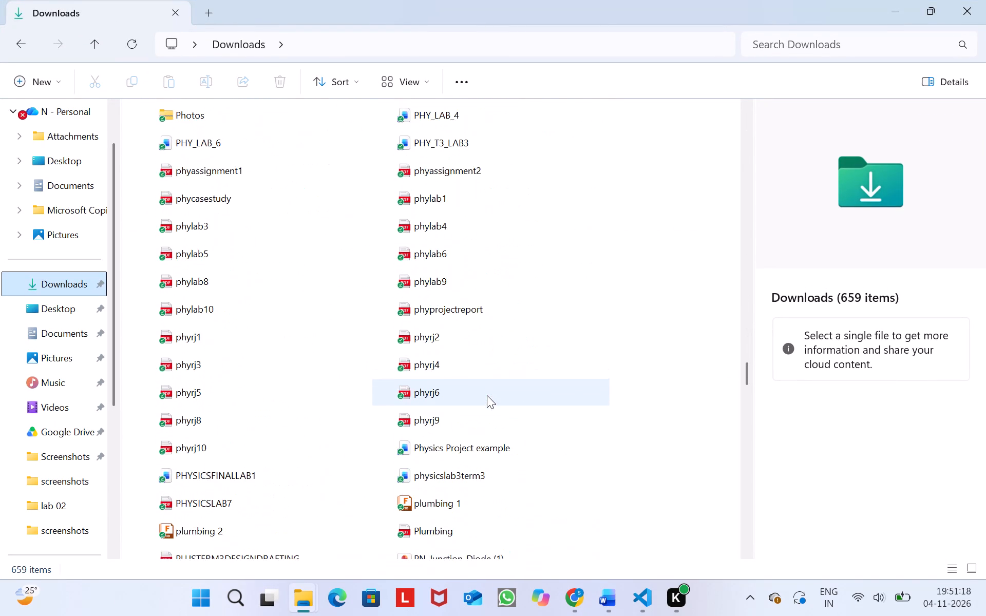
scroll(487, 395, down, 5)
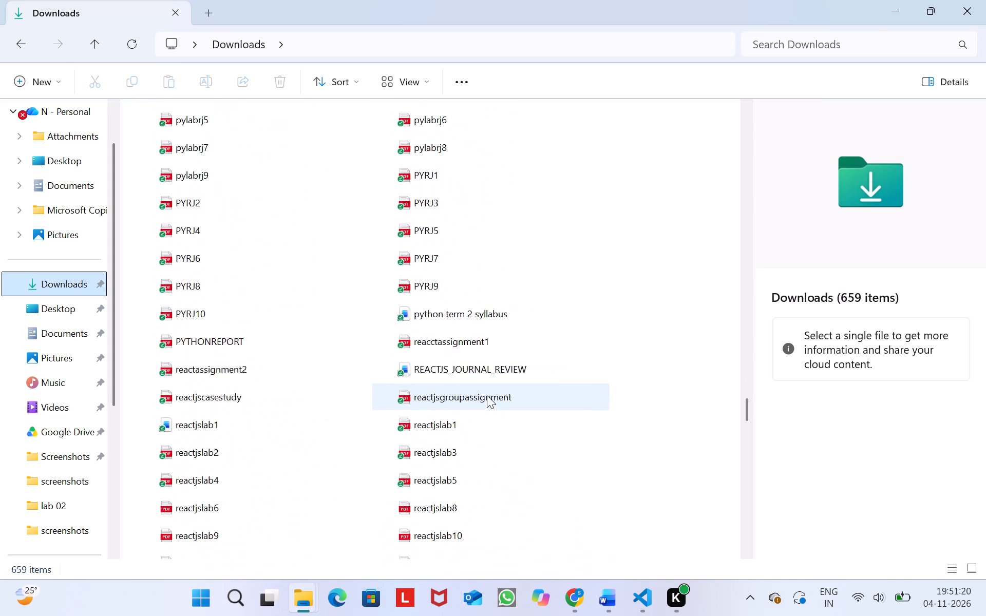
scroll(487, 395, down, 3)
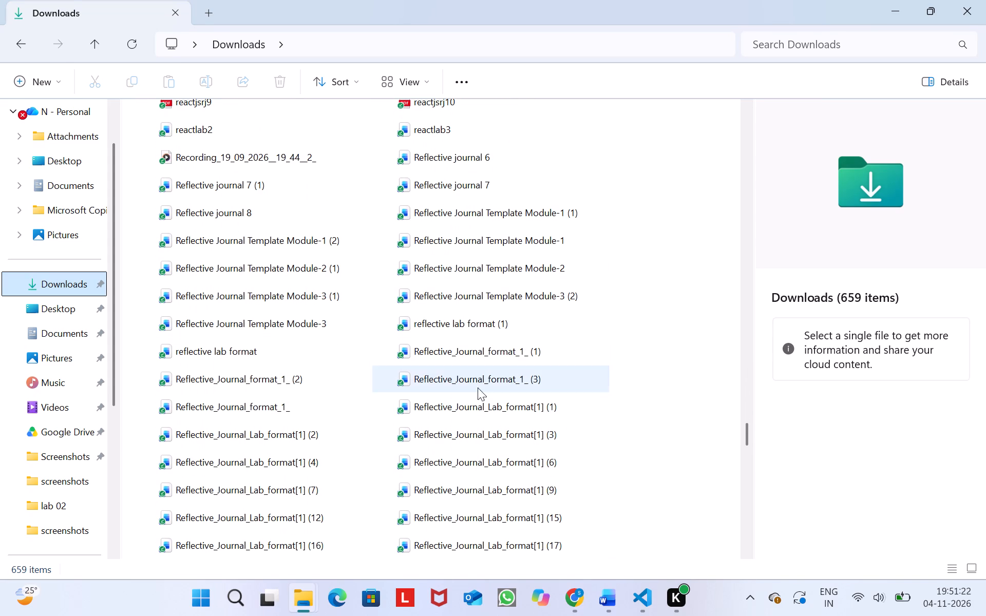
double_click(476, 448)
double_click(476, 440)
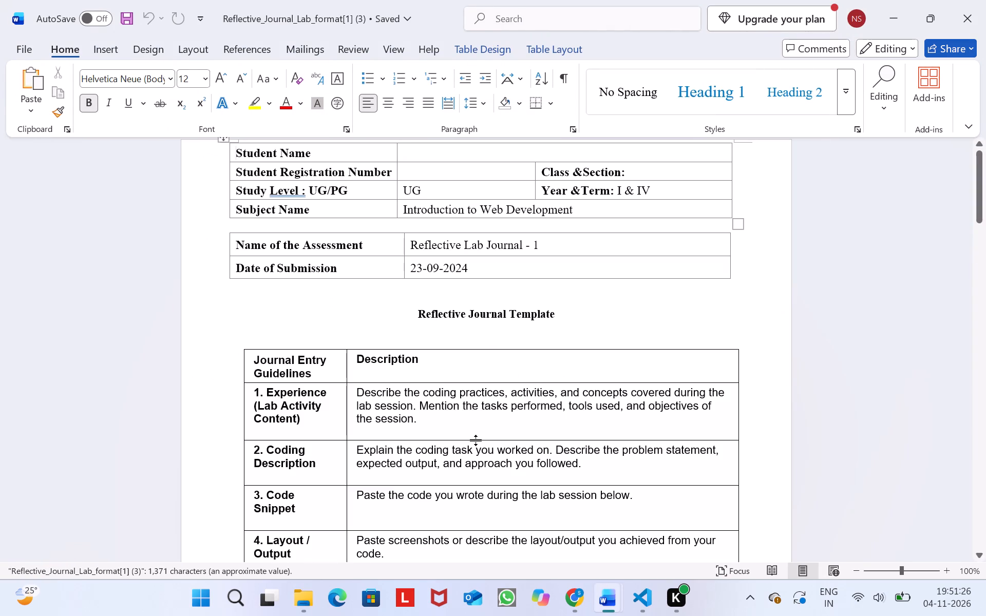
Delete the Reflective Journal Template heading, its guidelines table and all remaining content below the two details tables, leaving a blank line.
drag(418, 314, 520, 615)
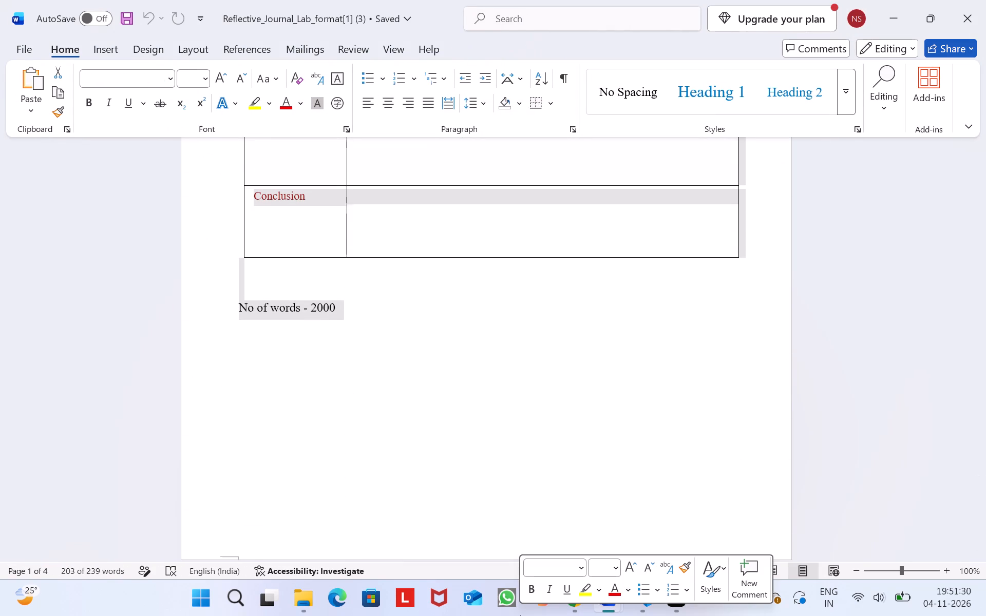
key(BackSpace)
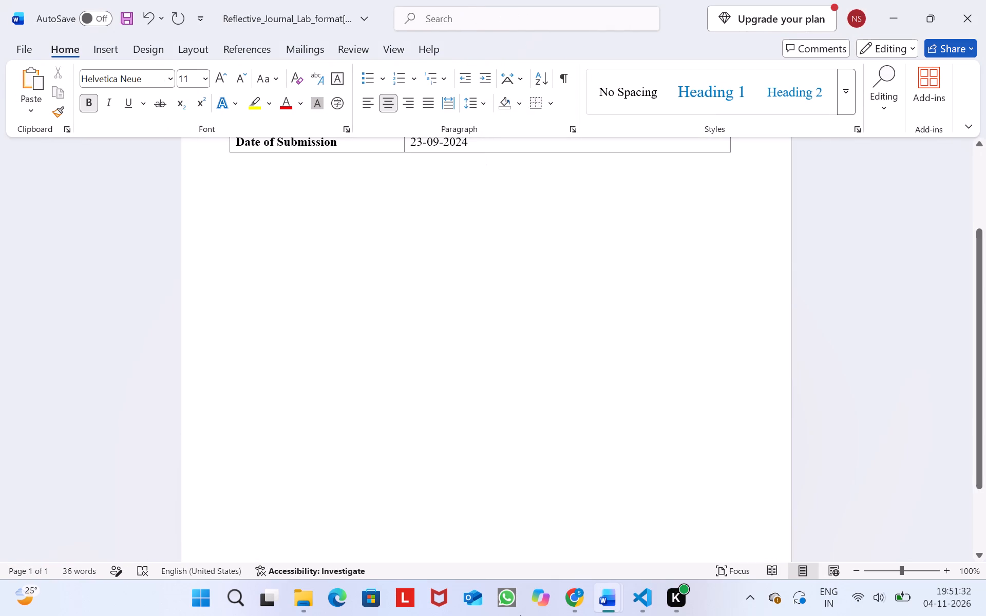
key(BackSpace)
key(Return)
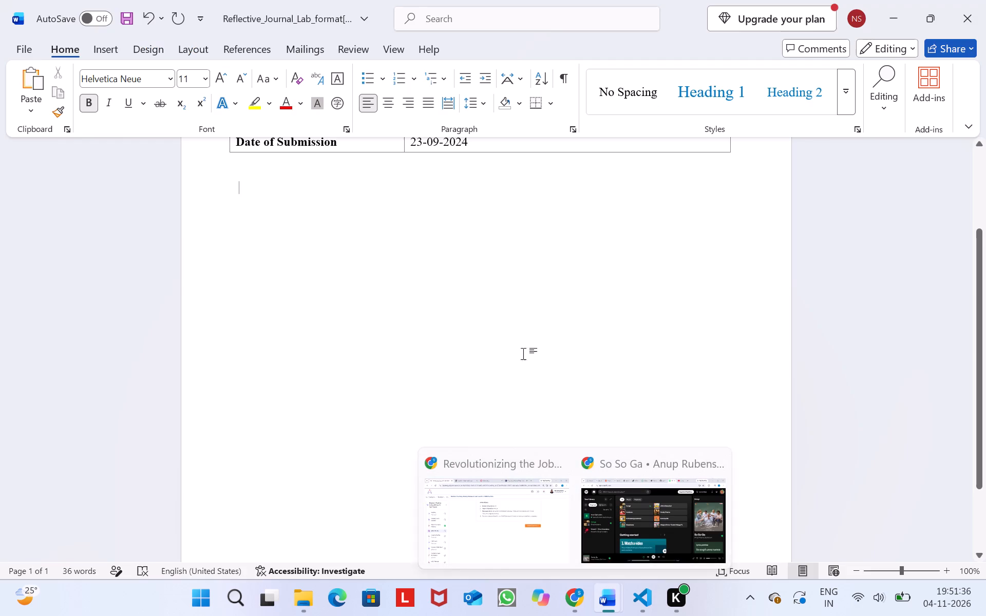
Fill in the student's name and registration number in their cells of the student details table.
scroll(504, 307, up, 3)
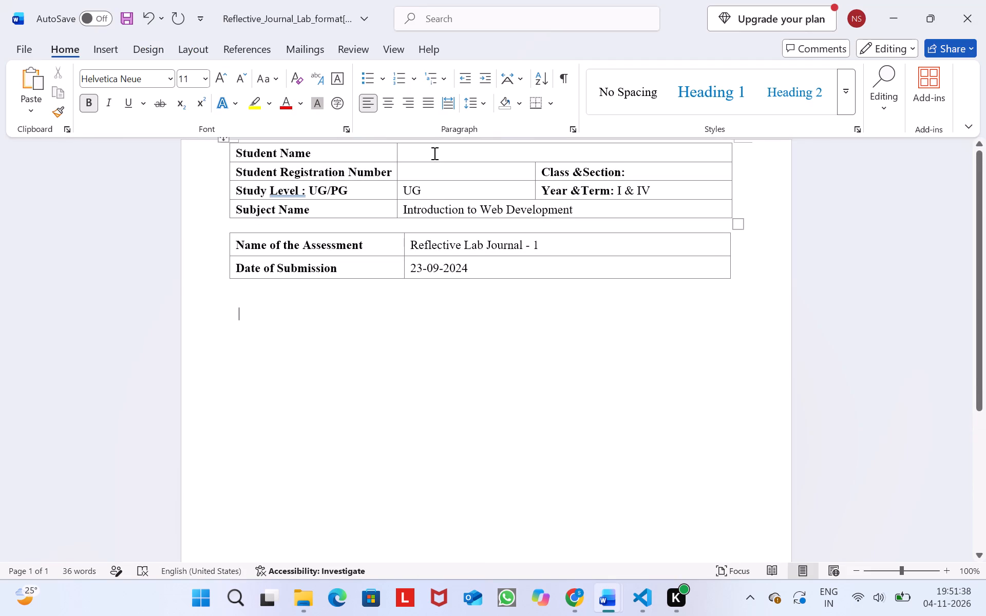
click(433, 153)
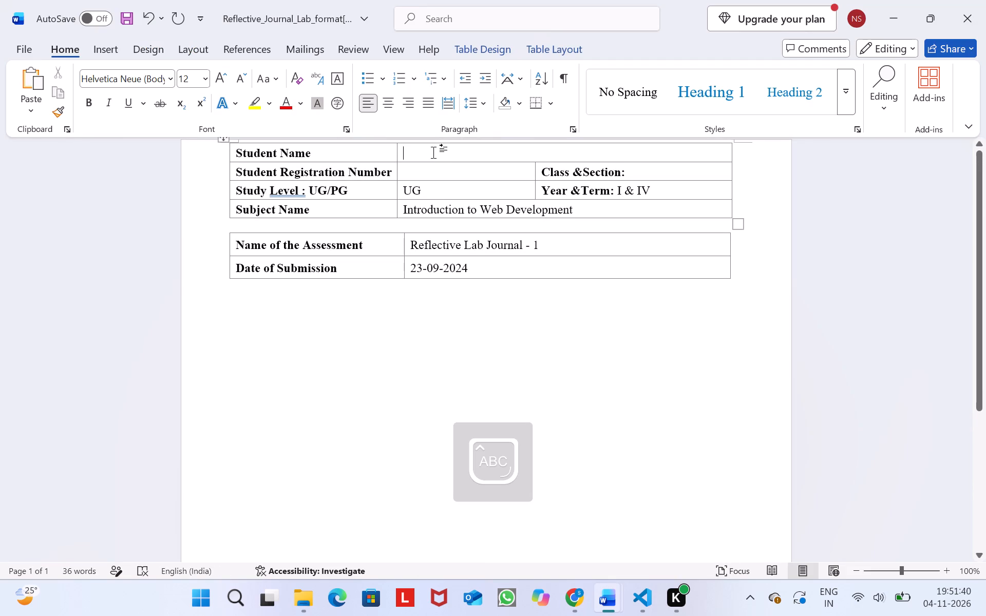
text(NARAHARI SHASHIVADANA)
click(440, 172)
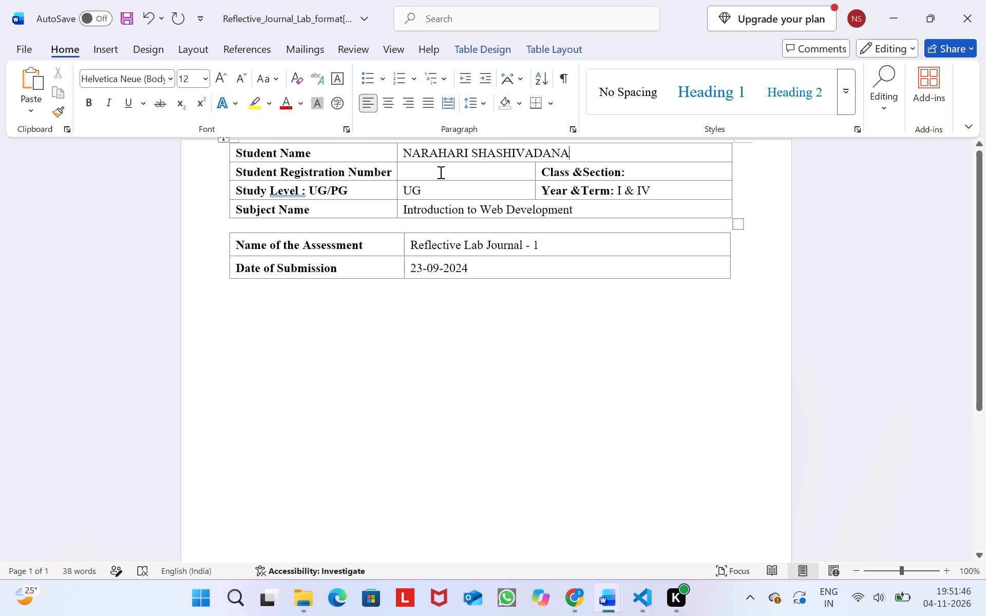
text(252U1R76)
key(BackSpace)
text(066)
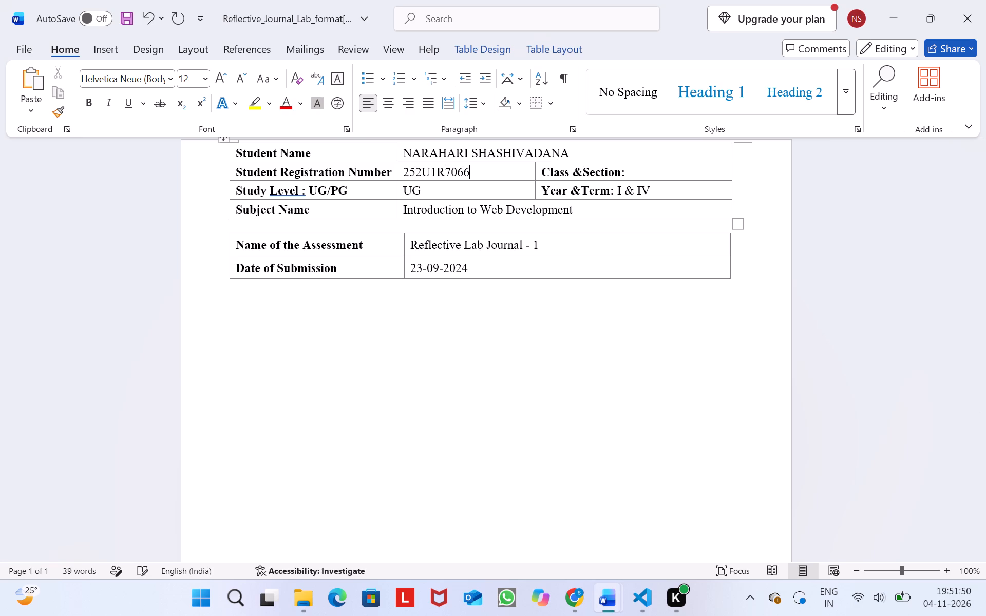
Enter "CSE(FSD)-2B & 309" after the Class & Section label in the student details table.
click(654, 176)
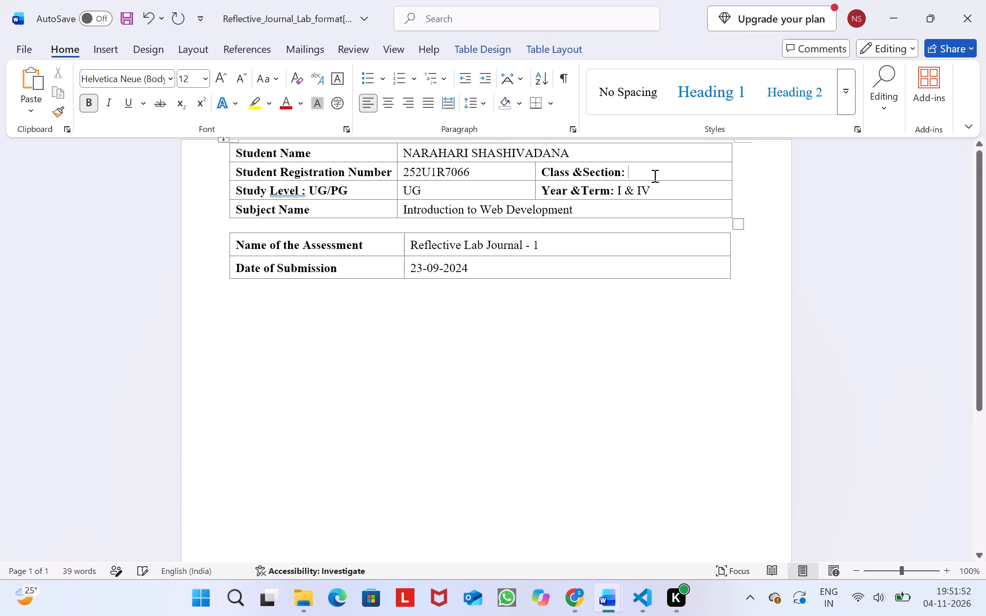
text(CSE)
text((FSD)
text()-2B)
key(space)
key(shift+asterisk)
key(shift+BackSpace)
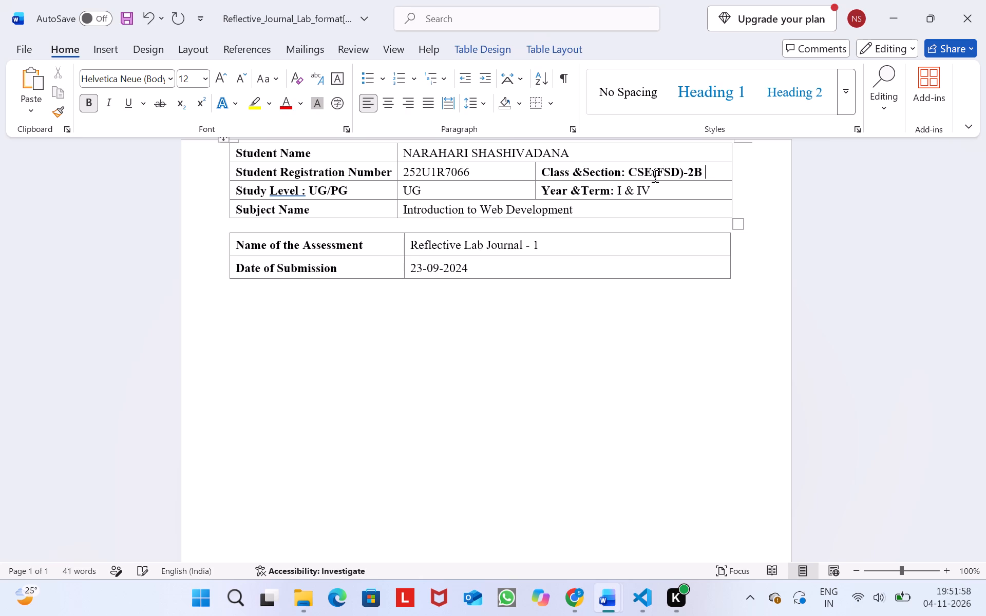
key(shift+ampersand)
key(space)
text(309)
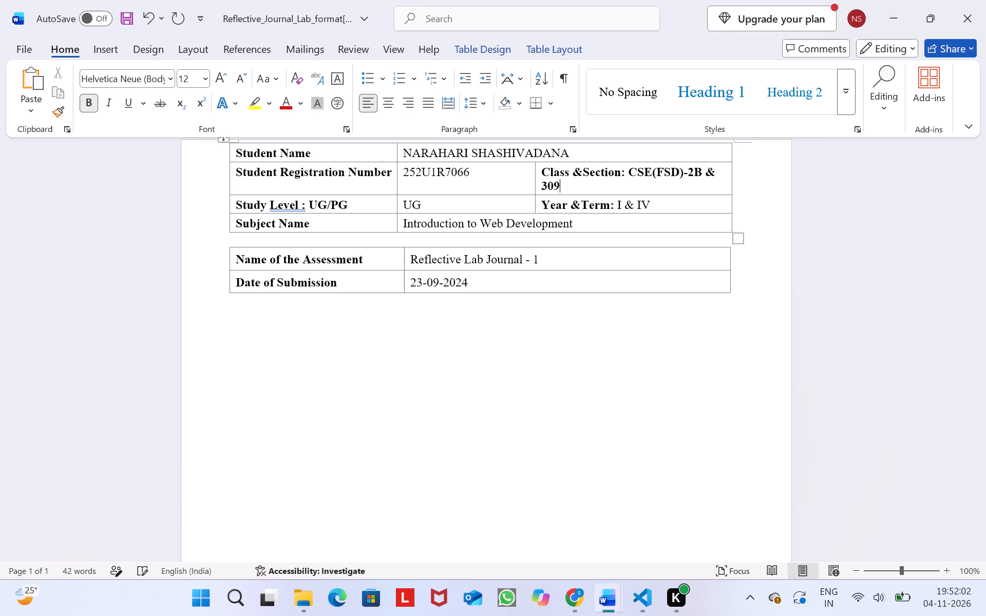
Change the Year & Term entry to "II & II".
click(663, 204)
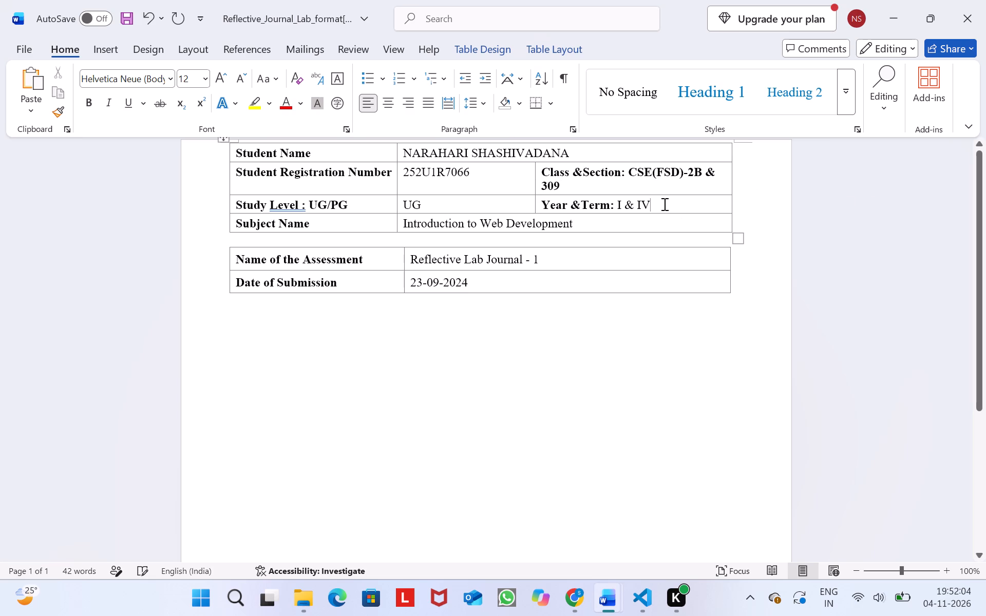
key(BackSpace)
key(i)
key(Left)
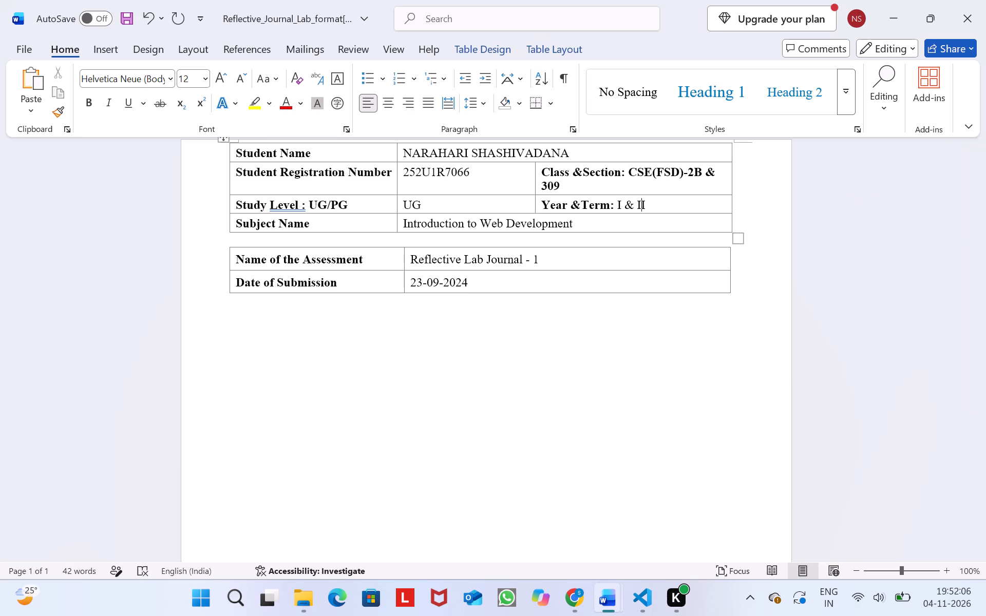
key(Left)
key(Left)
key(Left)
key(Left)
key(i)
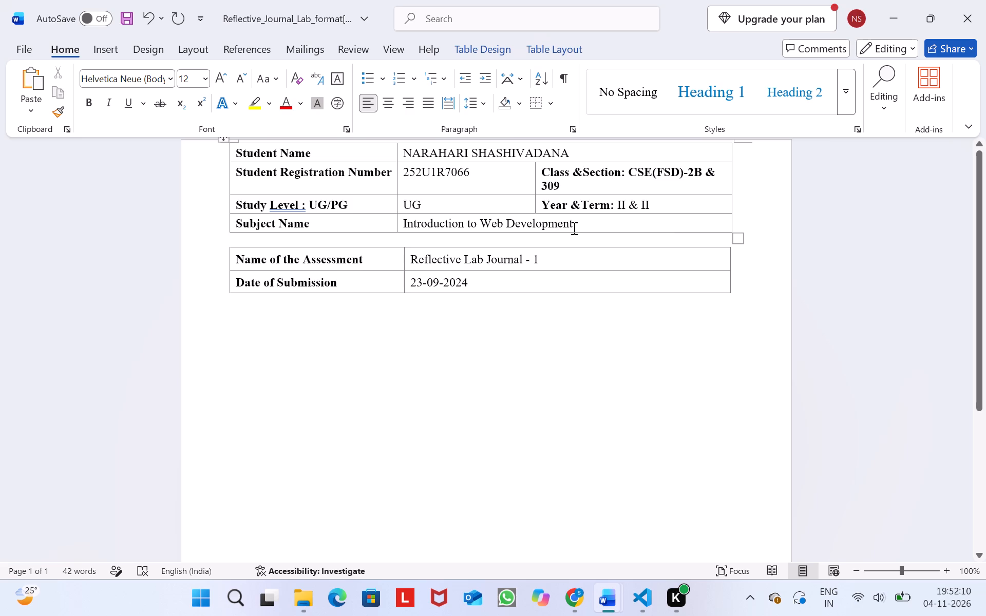
Replace "Web Development" with "Backend" in the Subject Name cell.
drag(573, 228, 416, 233)
click(416, 233)
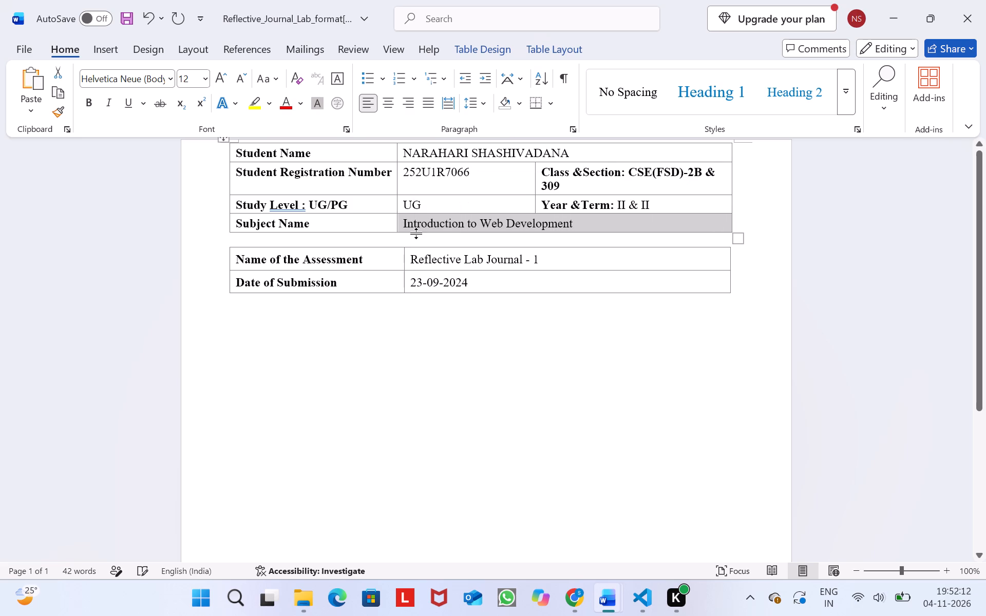
click(486, 224)
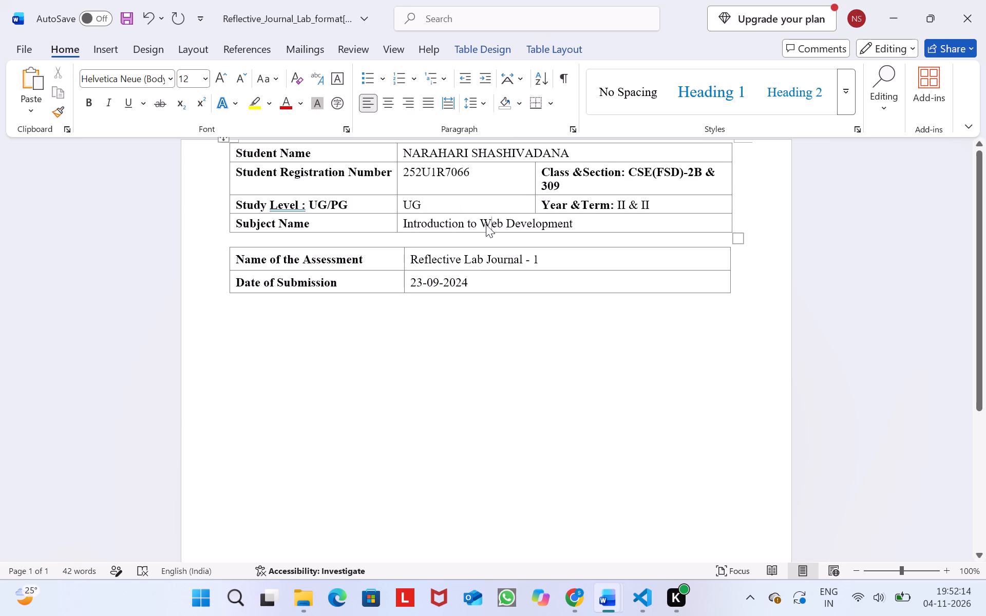
drag(480, 228, 564, 227)
key(BackSpace)
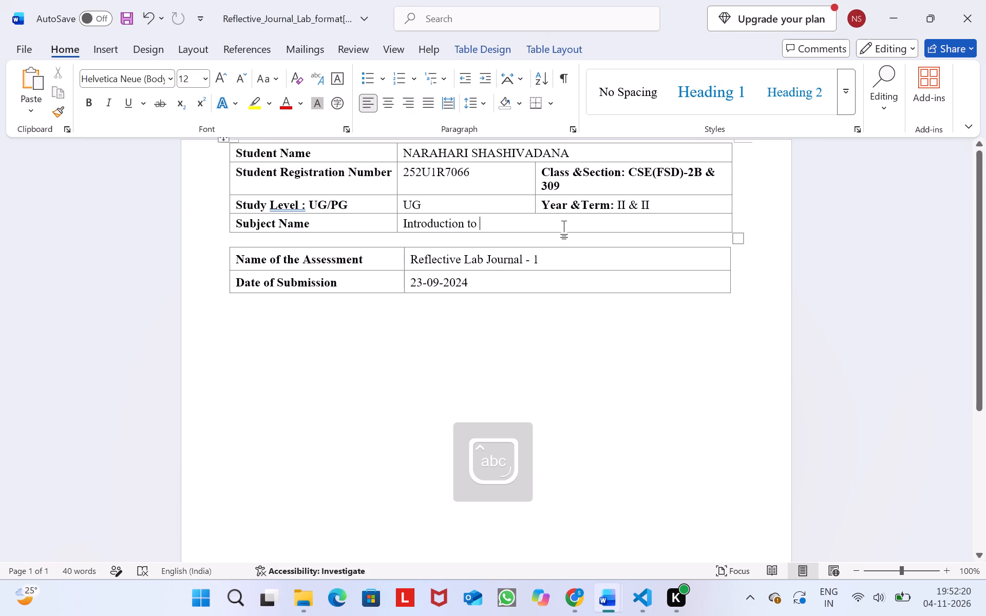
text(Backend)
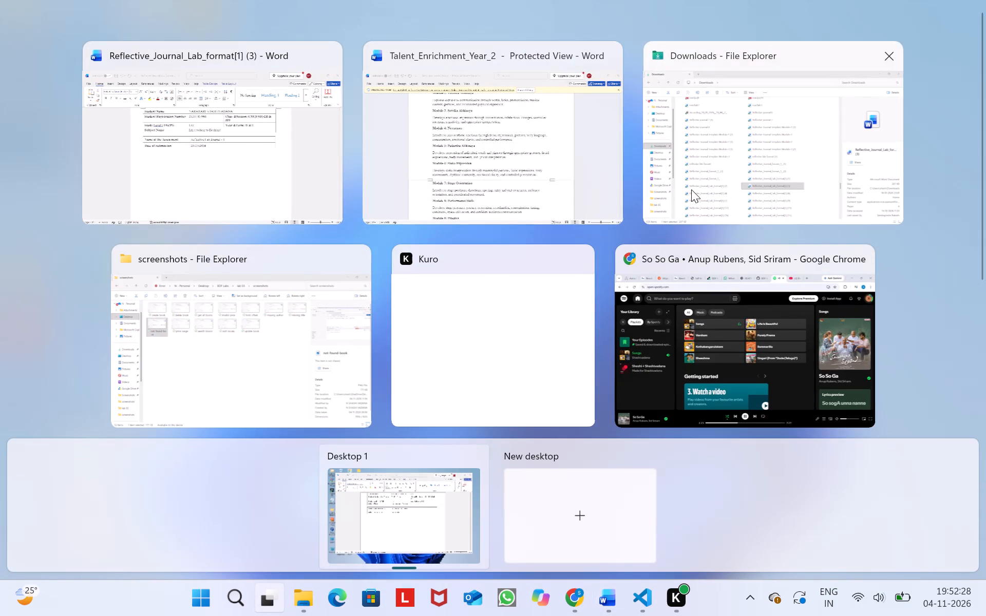
Open BDFlab2.pdf from the Downloads folder and copy its subject name, "Backend Development Fundamentals".
click(691, 189)
scroll(433, 299, up, 12)
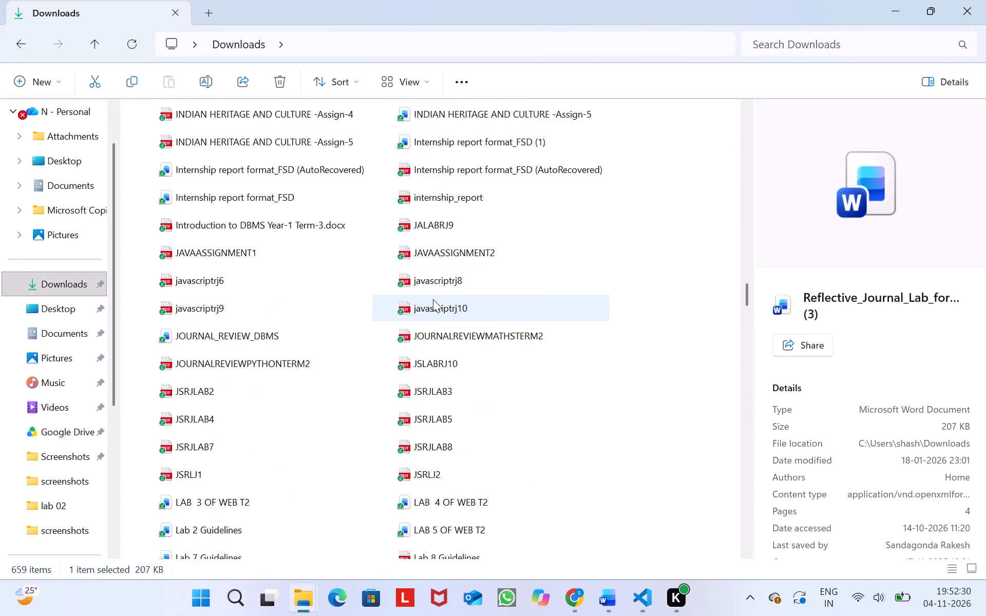
scroll(433, 299, up, 20)
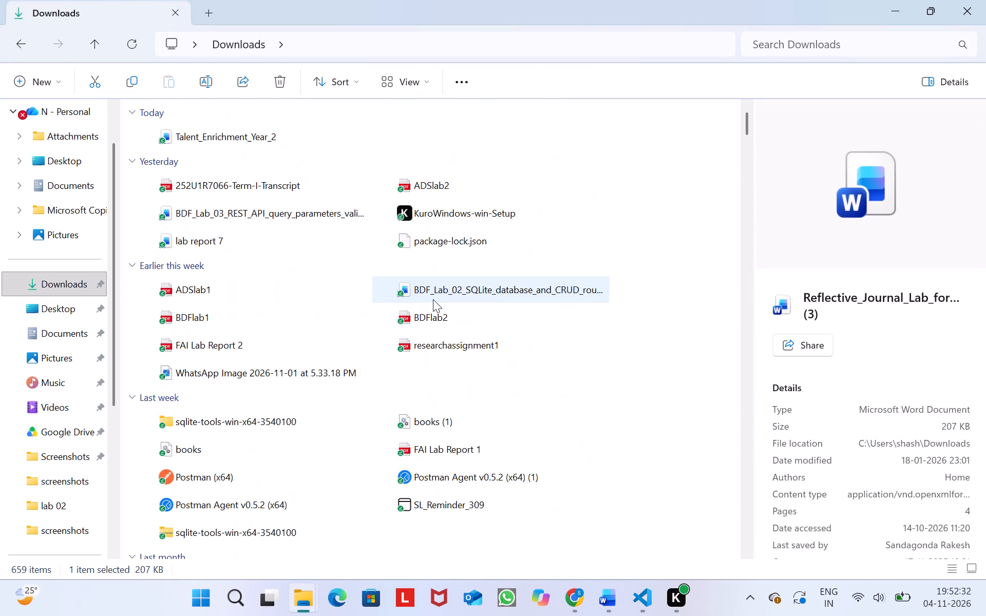
scroll(433, 299, up, 4)
double_click(414, 323)
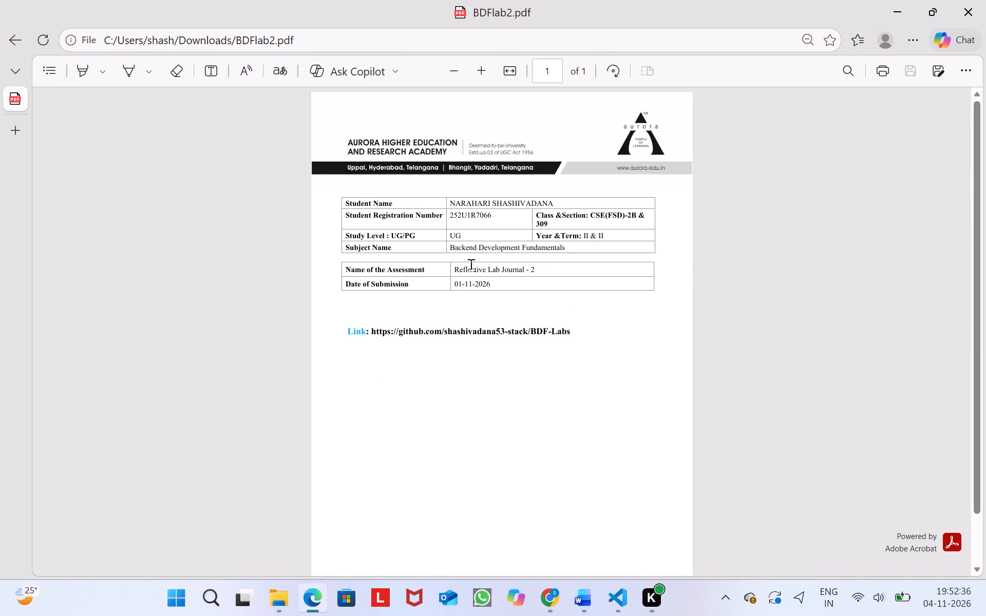
drag(449, 247, 549, 245)
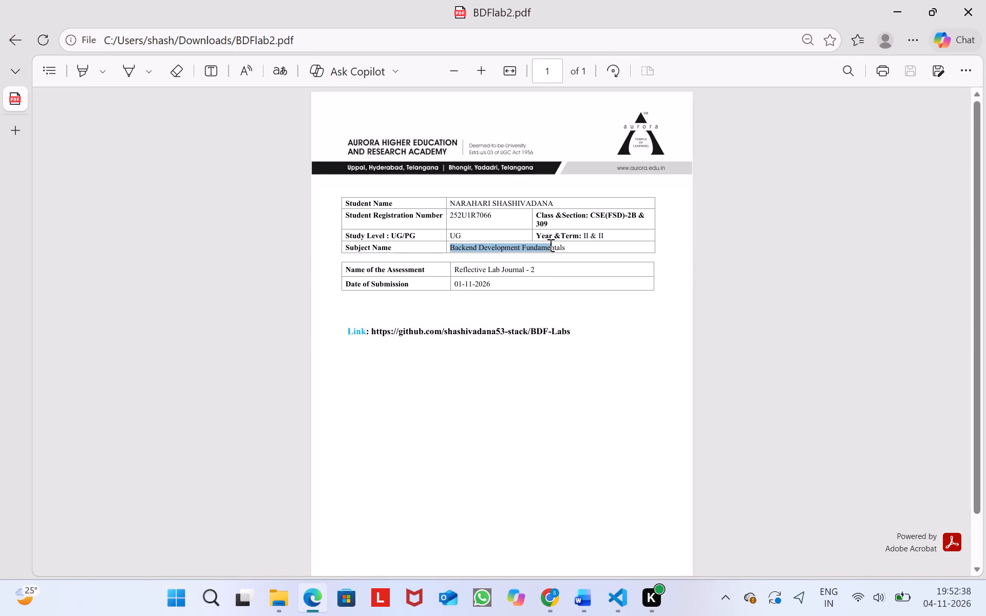
drag(549, 245, 571, 246)
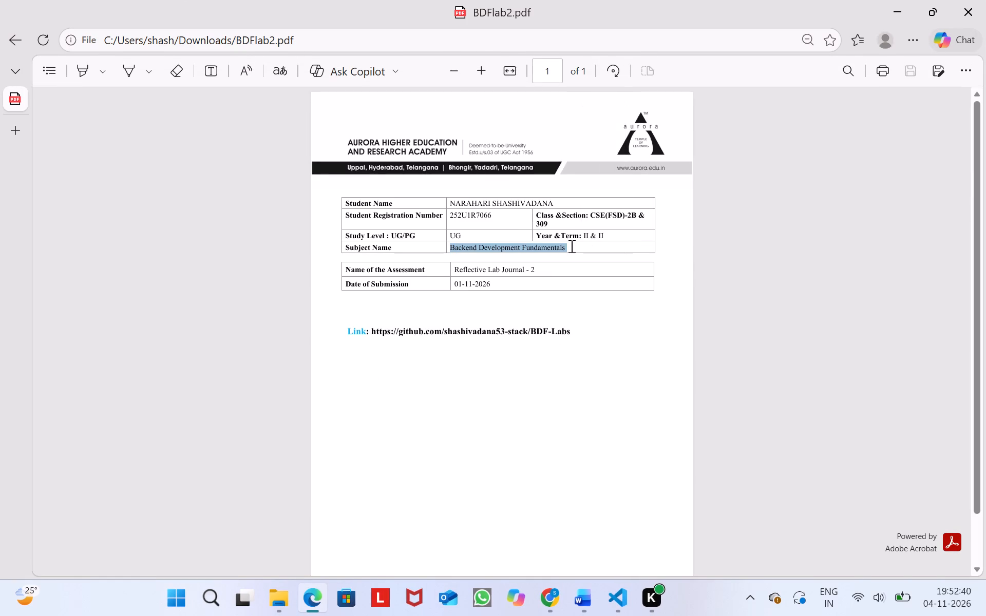
key(ctrl+c)
click(571, 246)
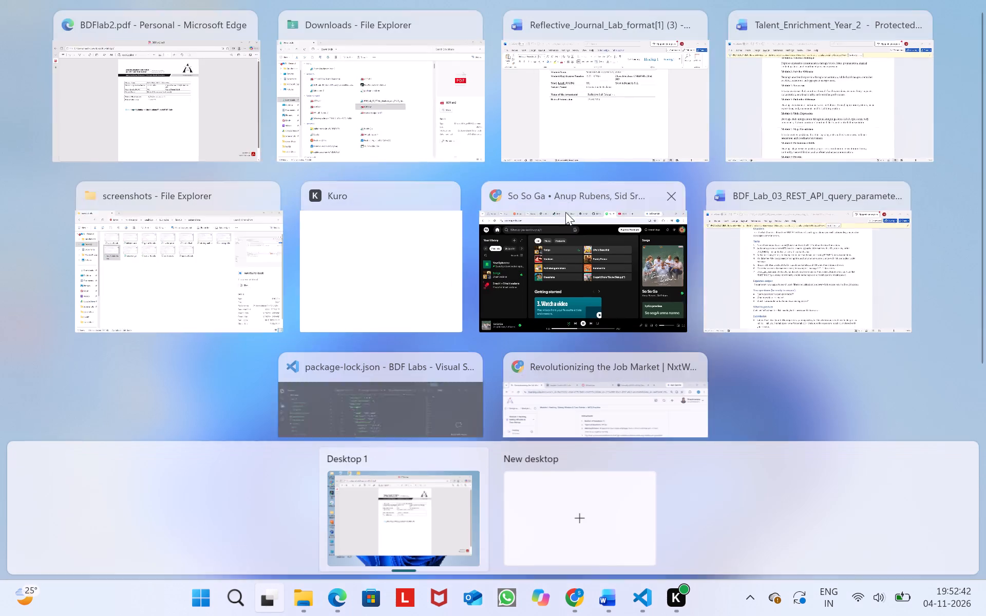
Return to the Word journal and replace the Subject Name entry with the copied "Backend Development Fundamentals".
click(572, 127)
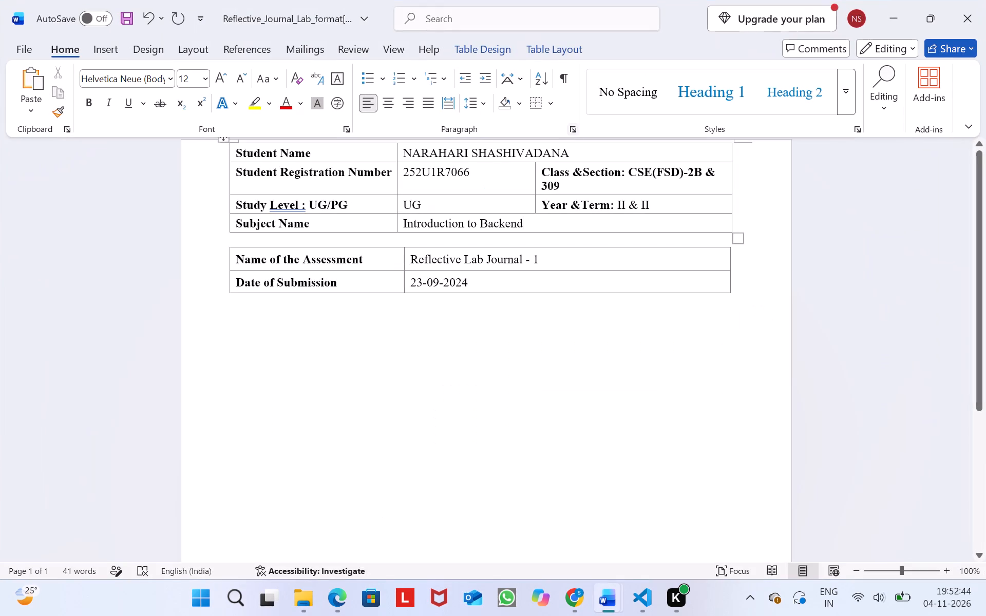
drag(529, 227, 413, 223)
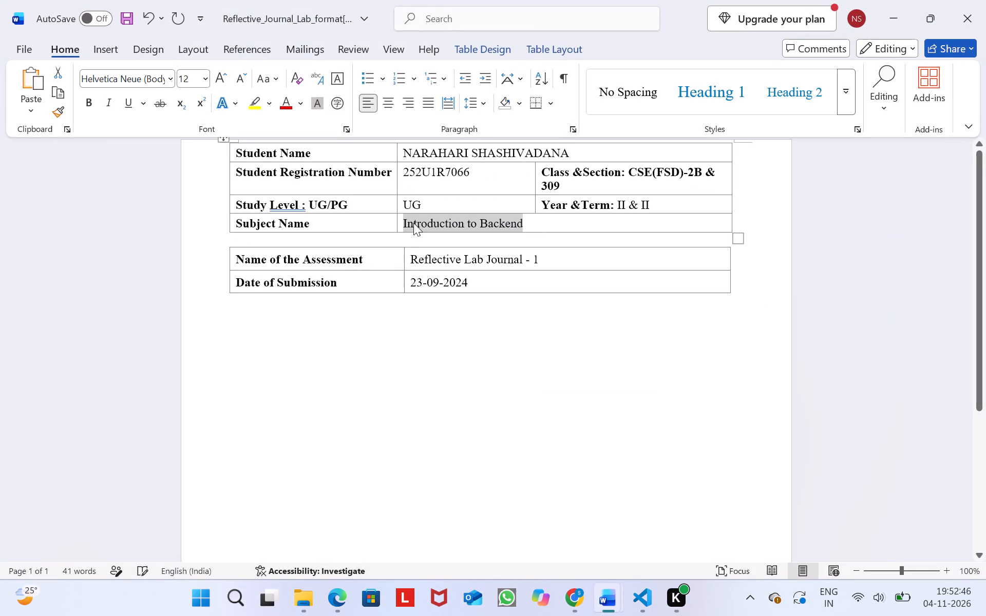
key(ctrl+v)
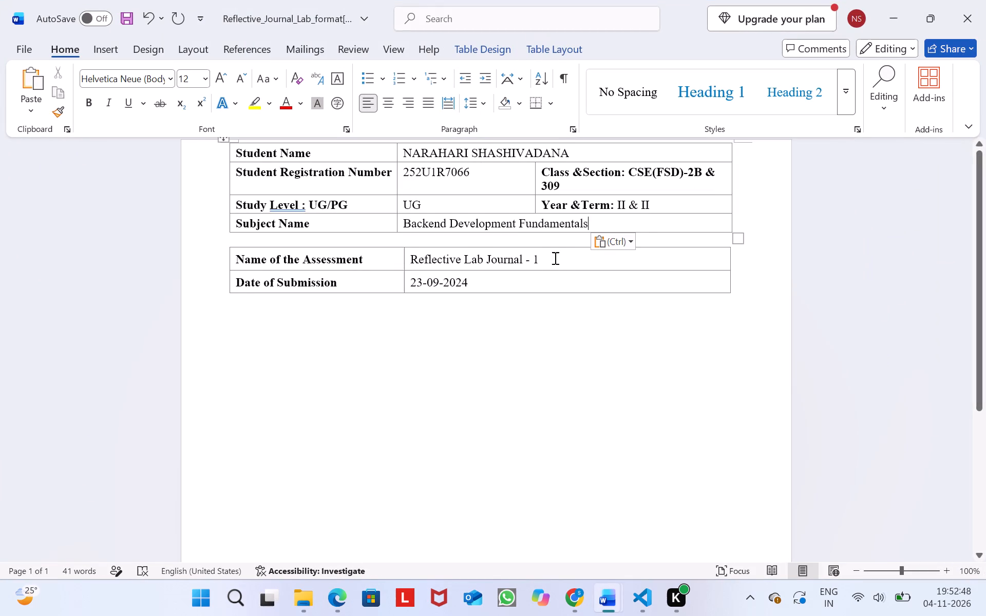
Change the number in the Name of the Assessment entry so it reads "Reflective Lab Journal - 3".
click(550, 258)
key(BackSpace)
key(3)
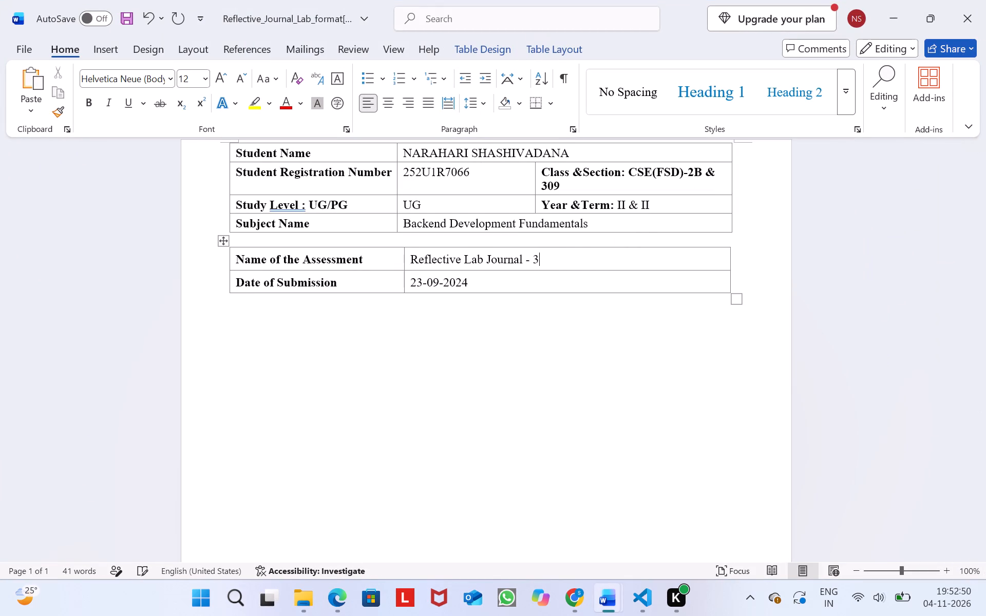
Set the Date of Submission to 04-11-2026.
drag(467, 283, 409, 280)
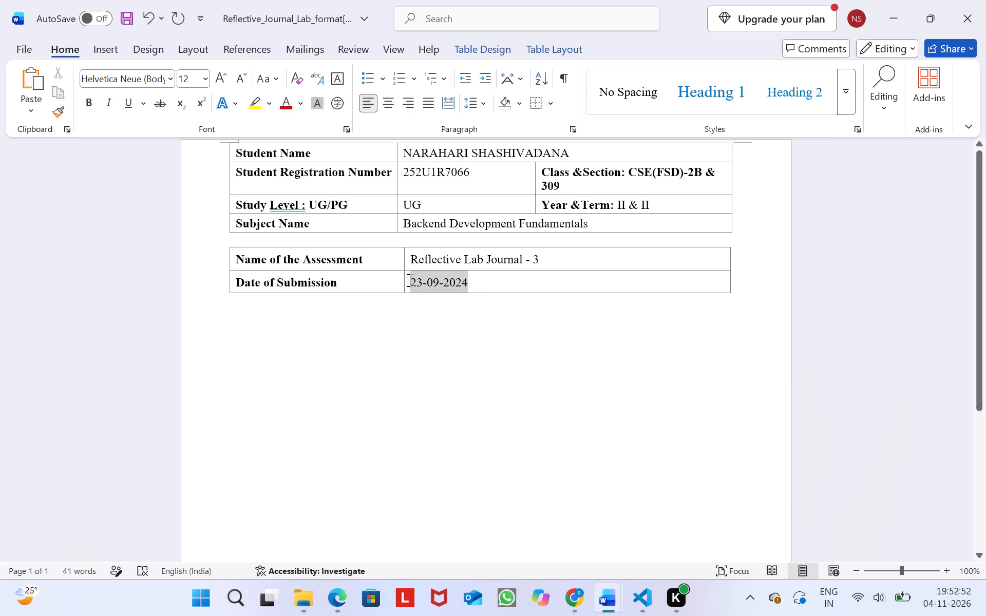
drag(409, 280, 409, 280)
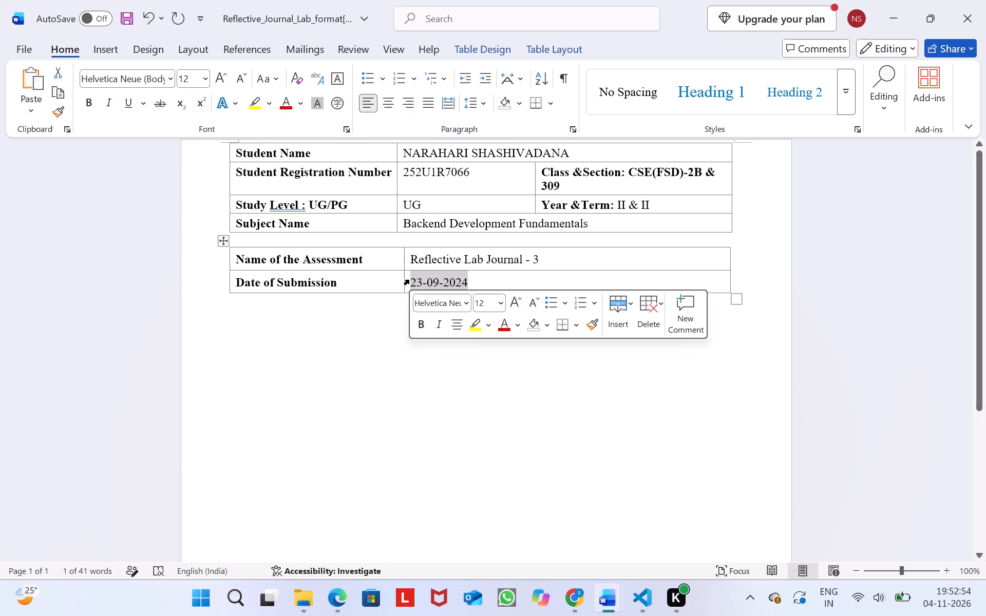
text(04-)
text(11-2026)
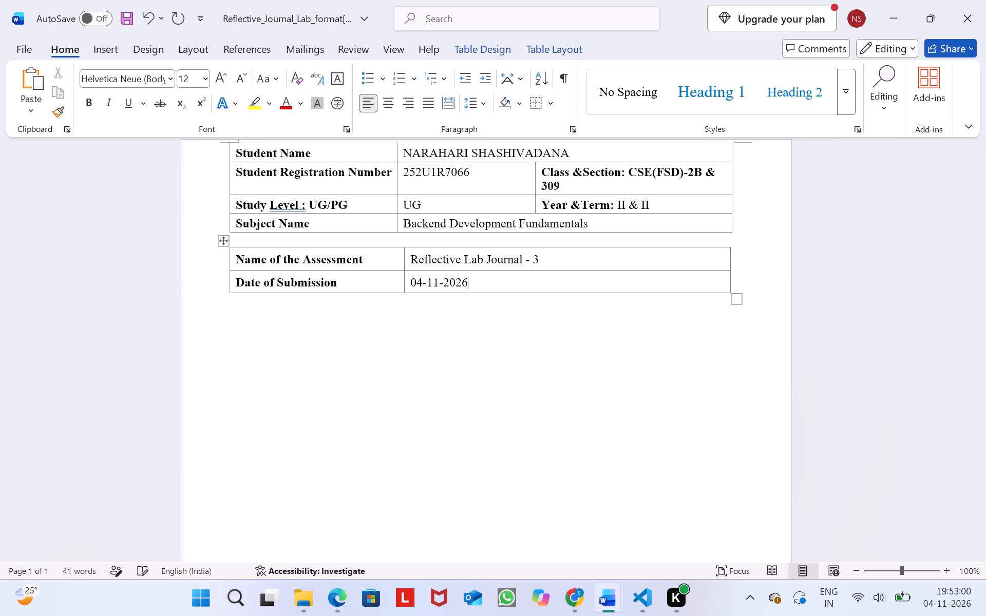
Add blank lines below the assessment table and paste there the GitHub "Link:" line copied from BDFlab2.pdf.
click(235, 318)
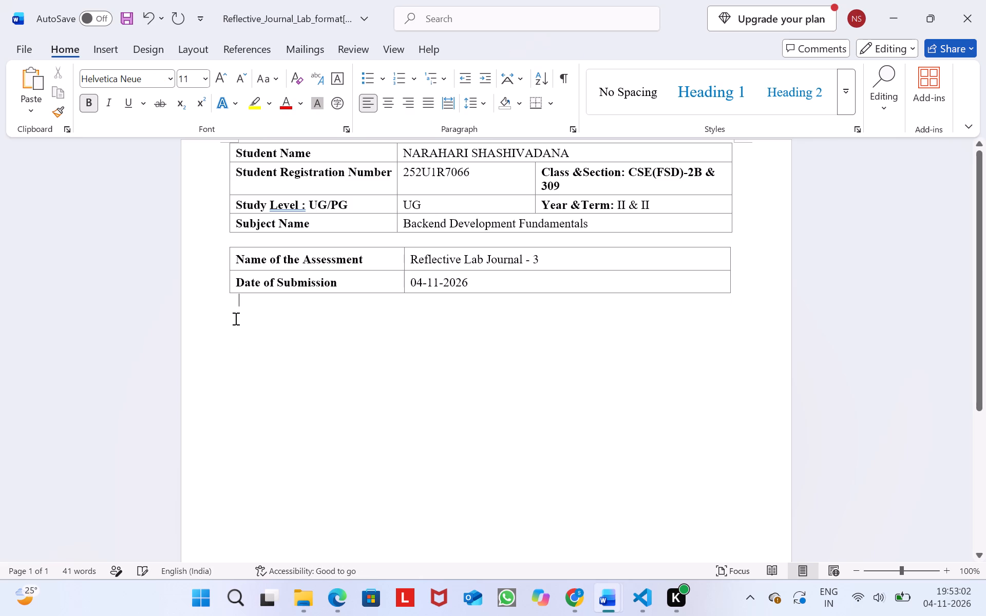
key(Return)
key(Return)
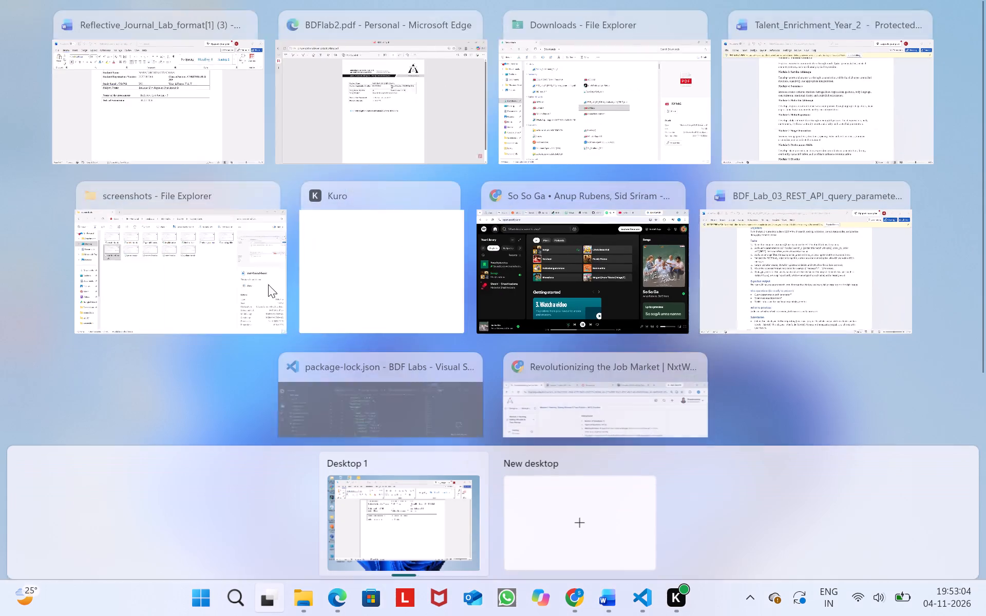
click(420, 98)
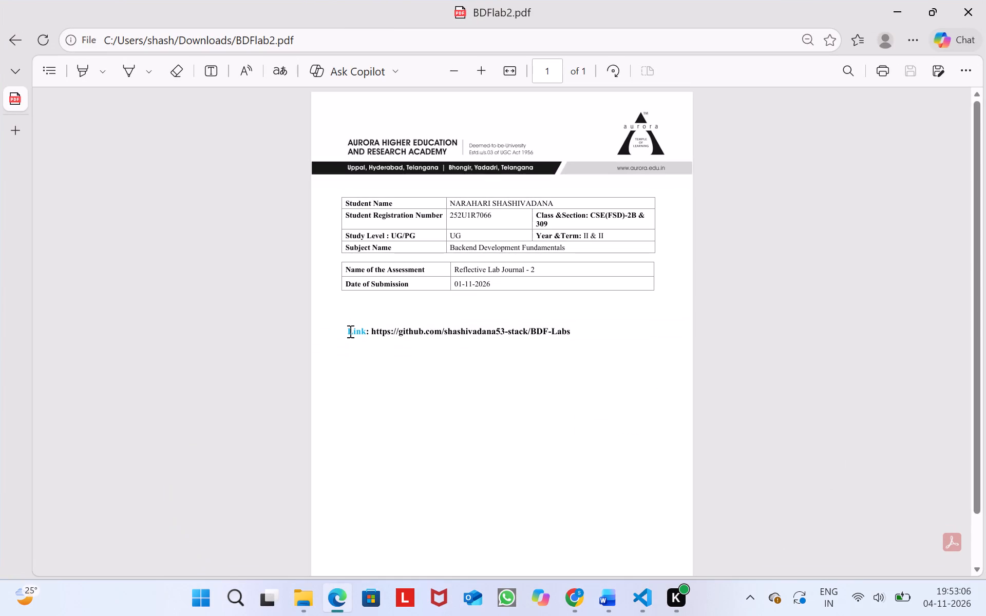
drag(347, 330, 572, 352)
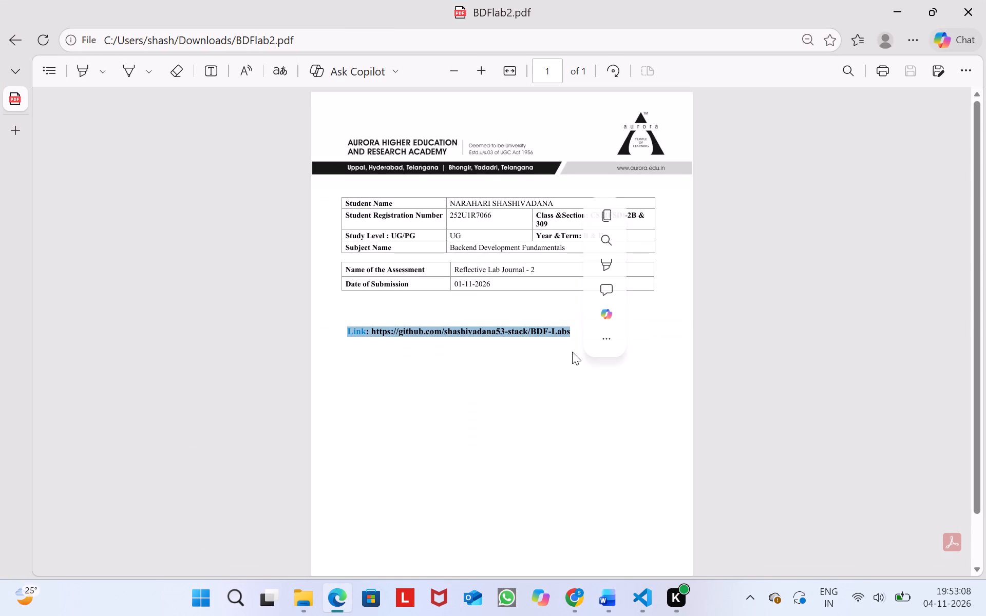
key(ctrl+c)
click(572, 352)
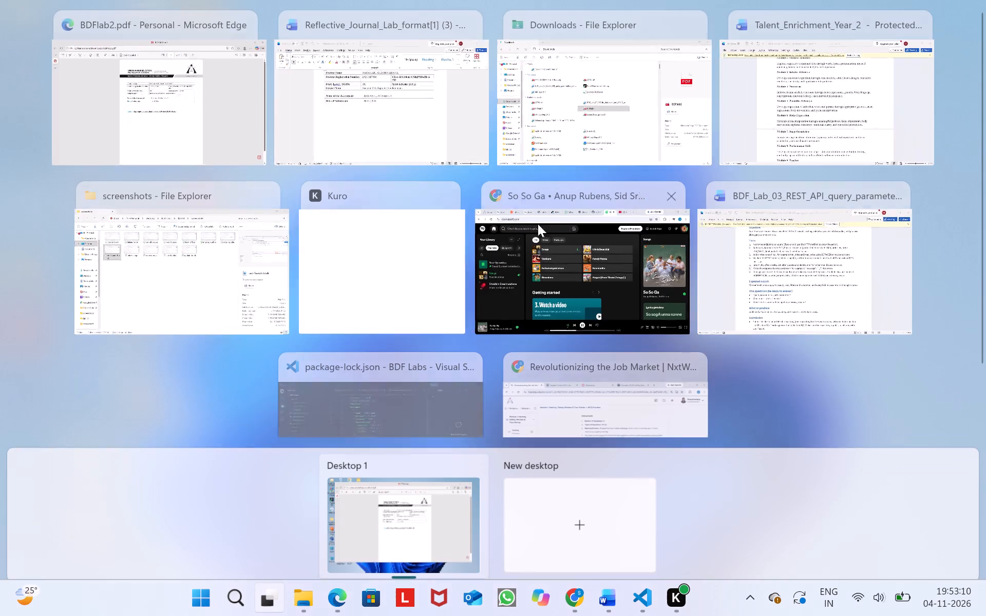
click(416, 132)
key(ctrl+v)
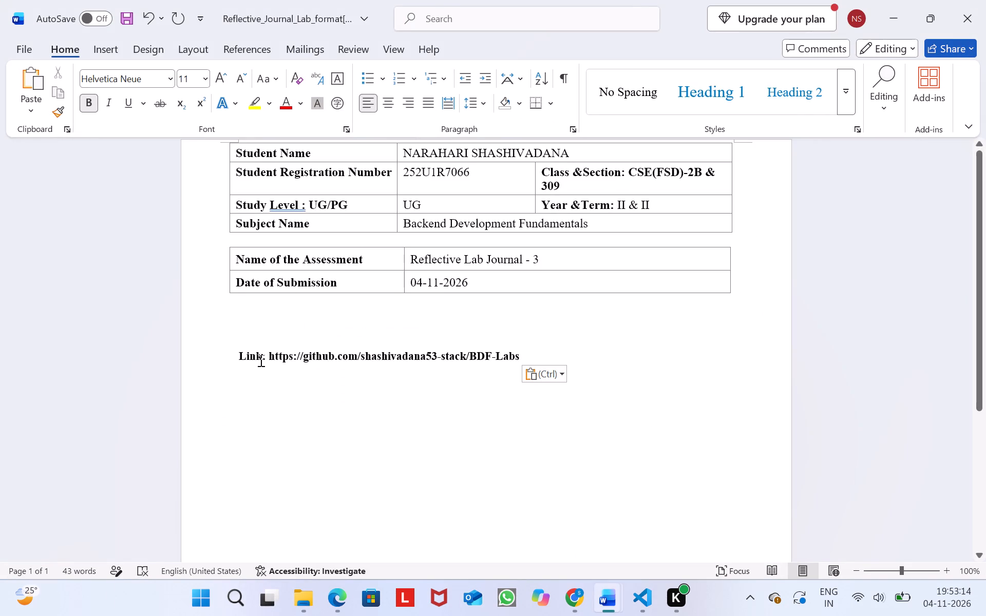
Format the whole GitHub link line in Times New Roman at size 12.
drag(260, 360, 237, 356)
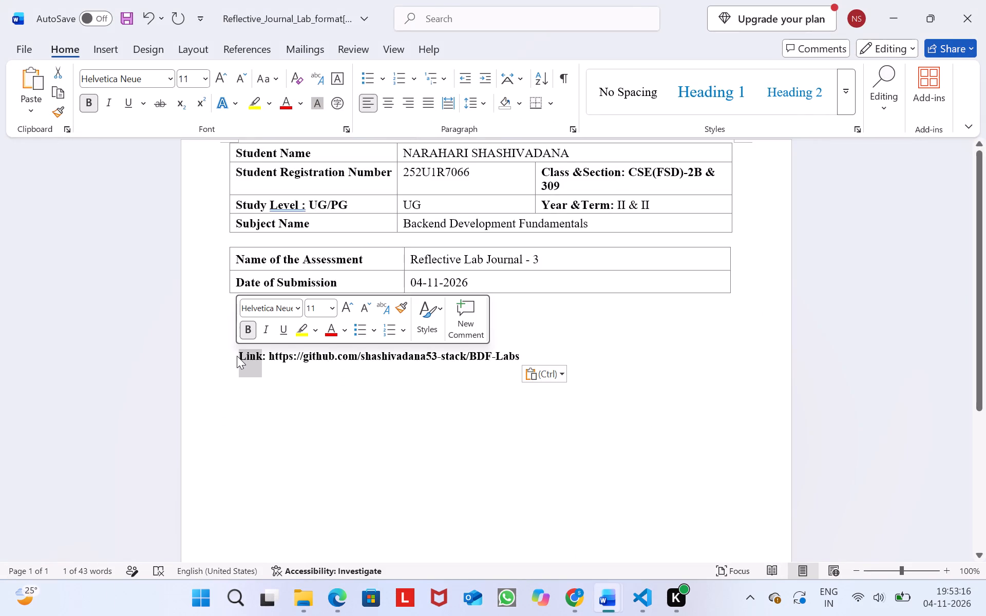
click(330, 387)
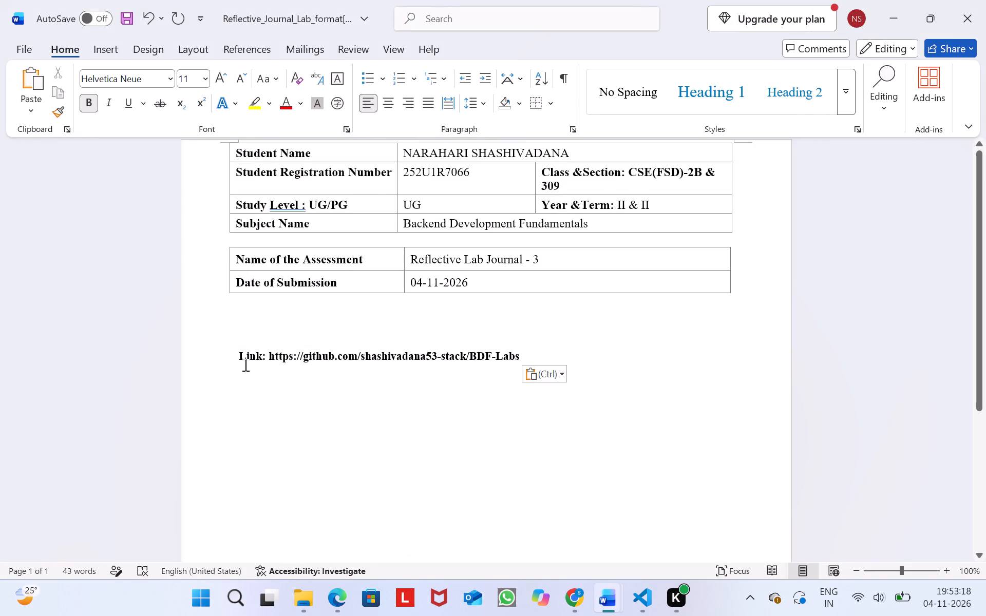
drag(241, 361, 532, 377)
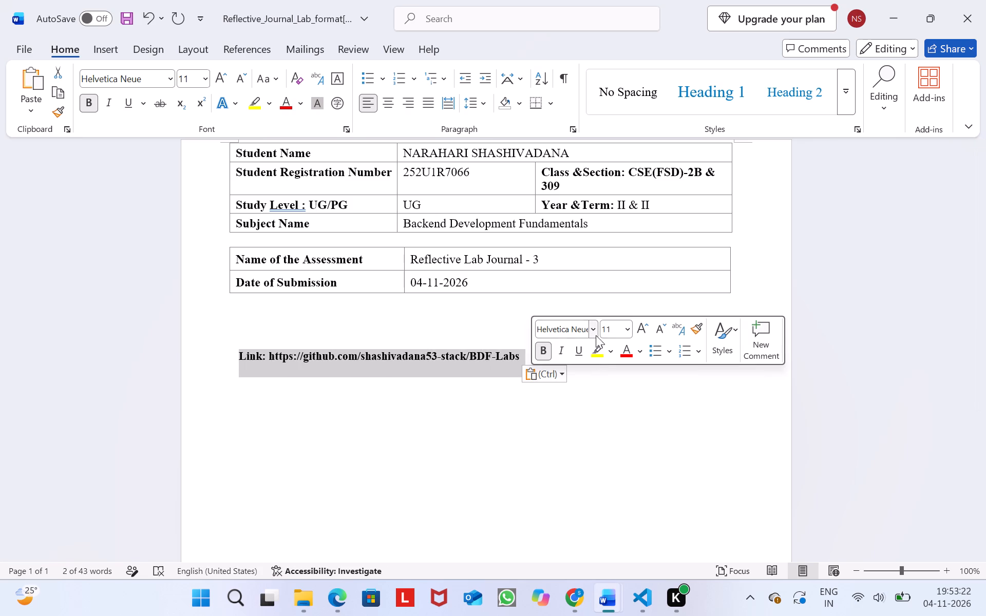
click(593, 334)
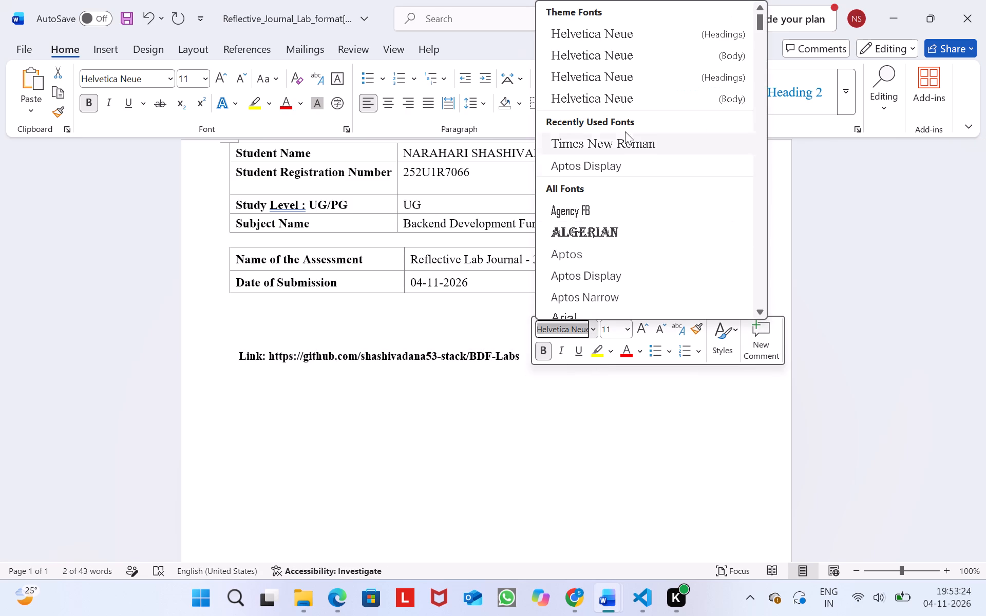
scroll(608, 232, down, 2)
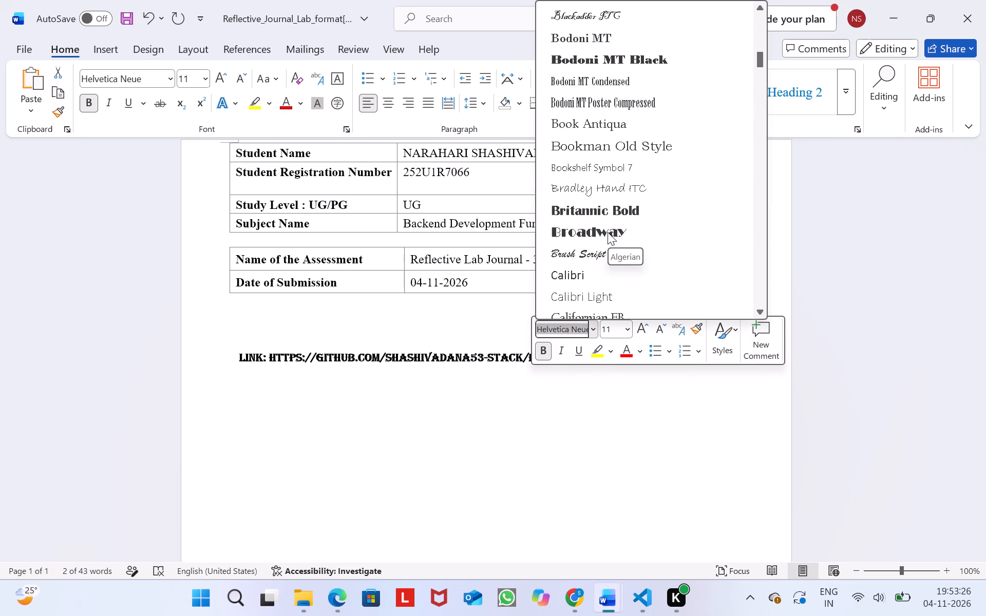
scroll(577, 230, down, 1)
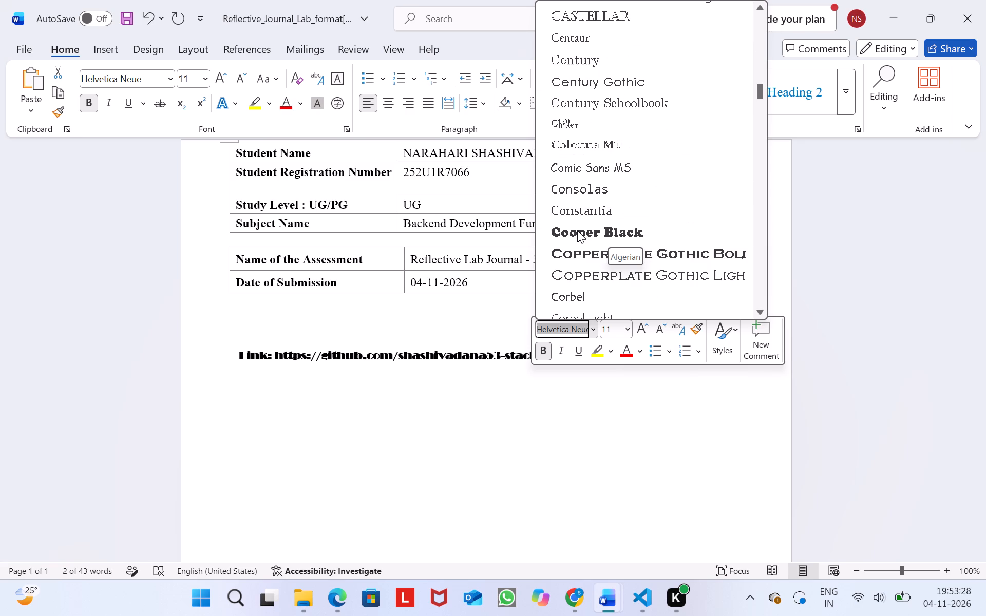
scroll(577, 230, down, 6)
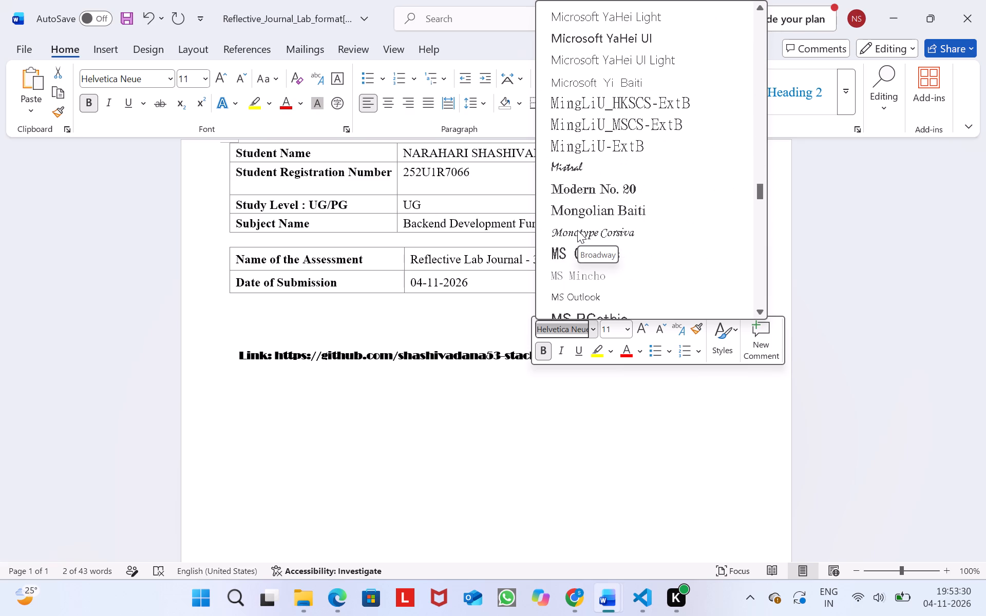
scroll(577, 230, down, 2)
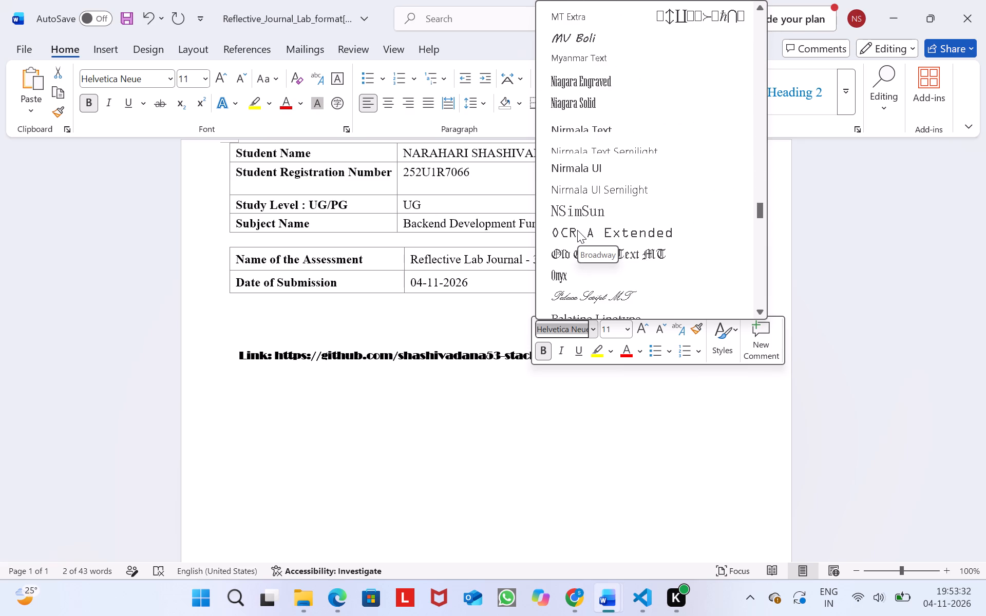
scroll(577, 230, down, 5)
scroll(577, 230, up, 20)
scroll(577, 230, up, 5)
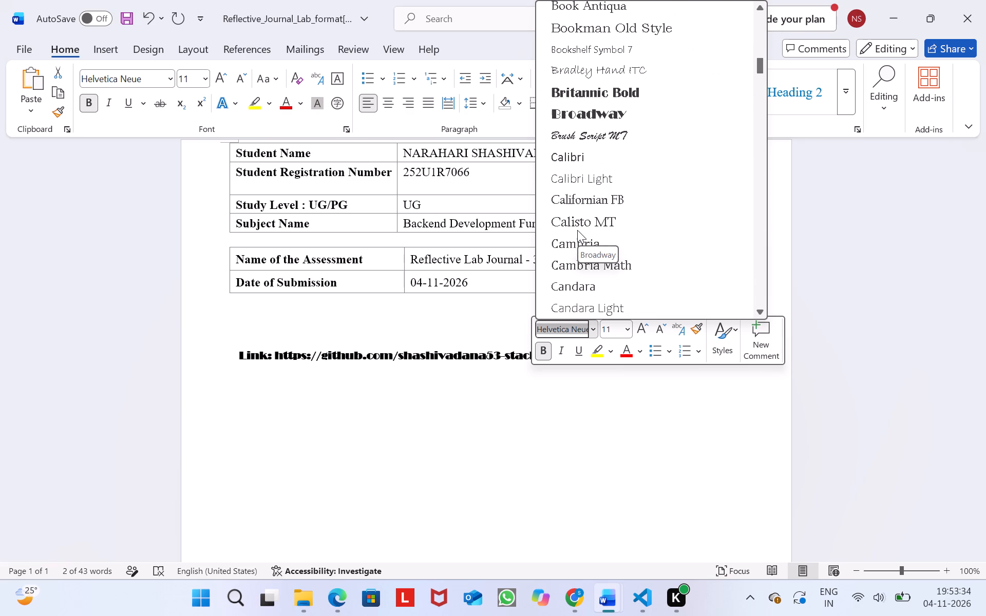
click(599, 140)
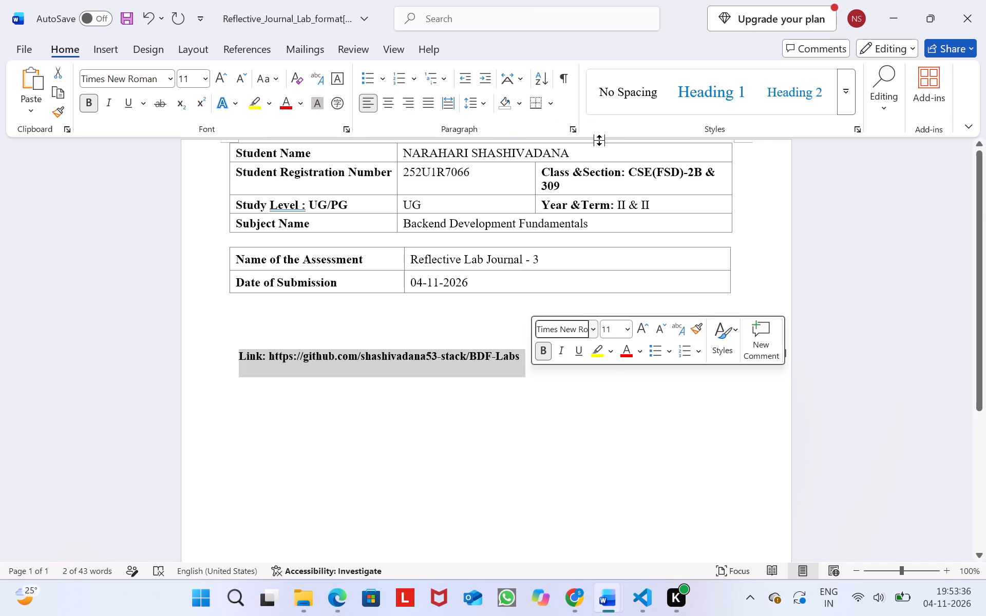
click(627, 331)
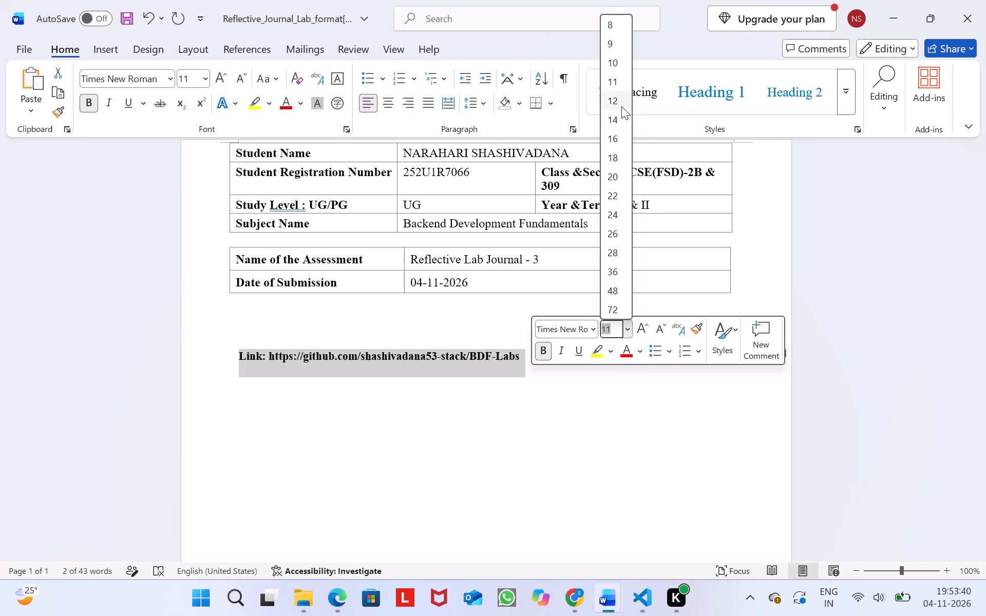
click(621, 103)
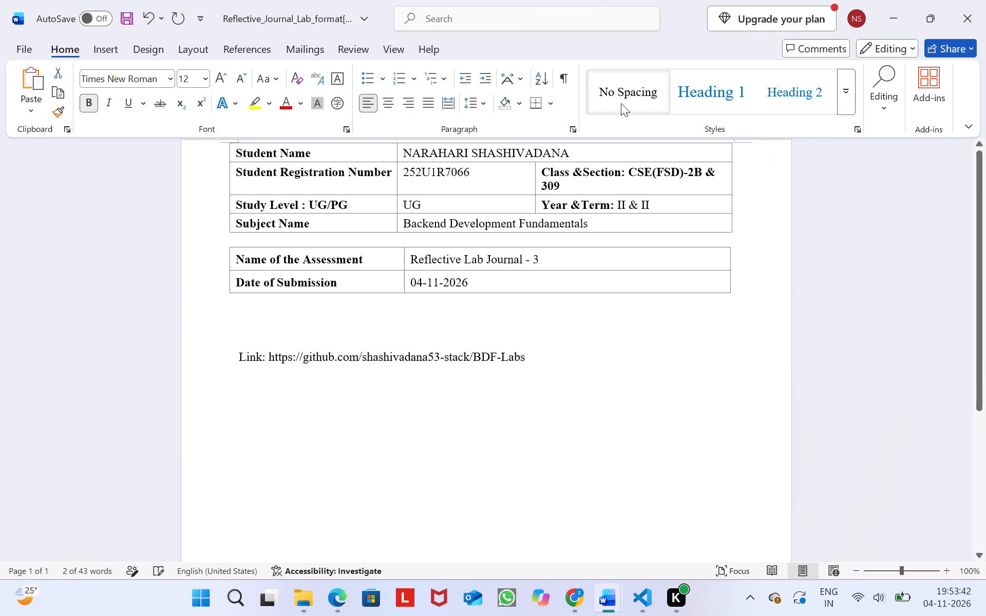
click(501, 375)
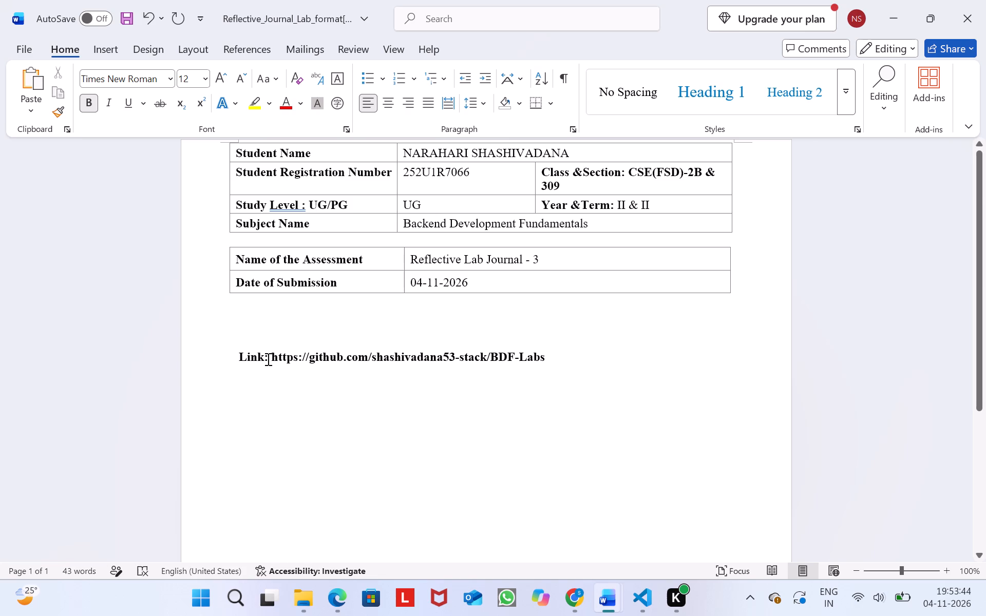
Colour the word "Link" before the GitHub address in standard light blue.
drag(265, 357, 246, 353)
drag(246, 353, 239, 362)
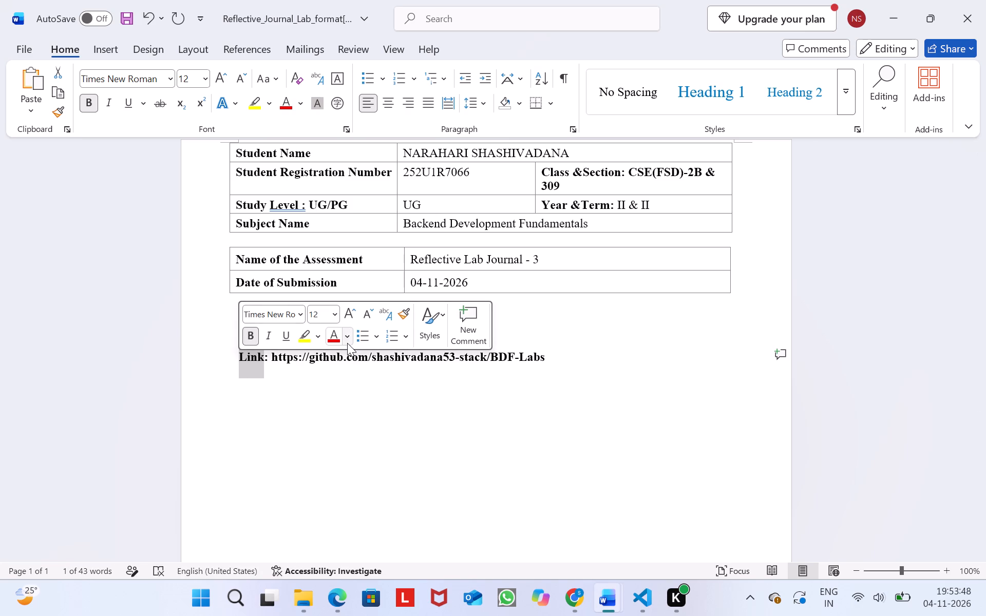
click(347, 341)
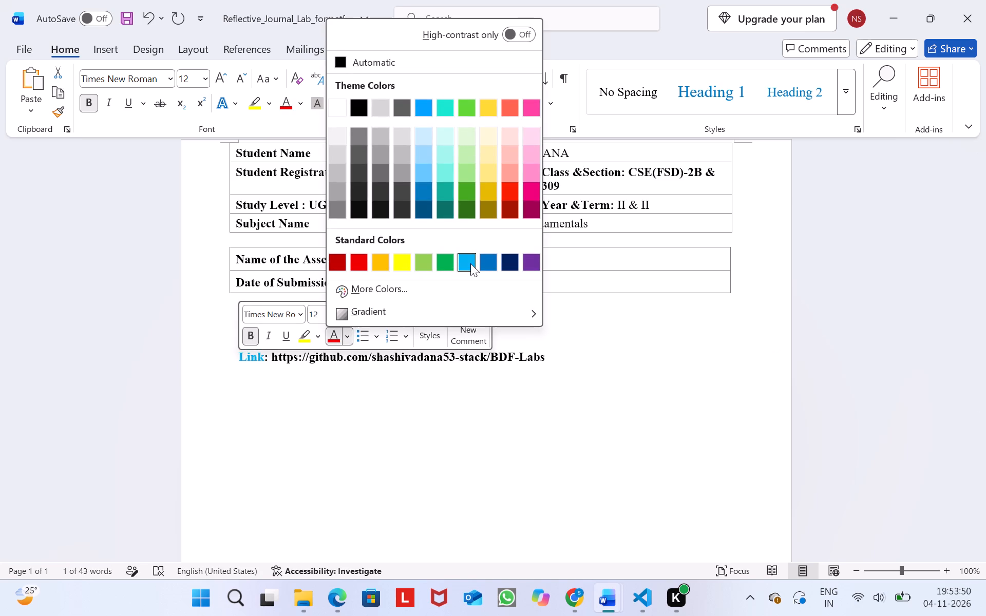
click(470, 263)
click(373, 412)
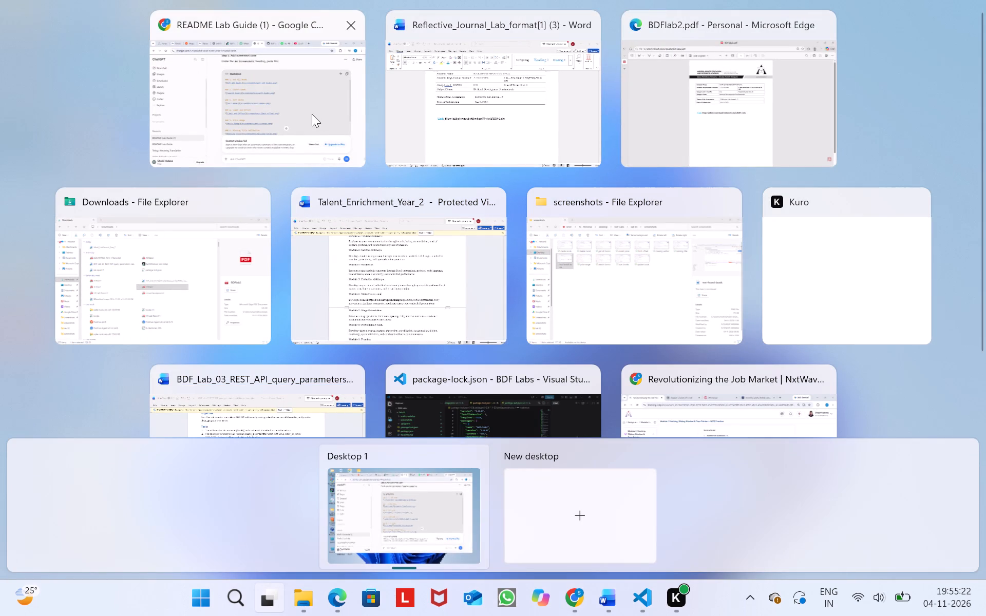
Switch to the Reflective Journal document in Word and paste the copied Screenshots outline below the GitHub link line.
click(492, 122)
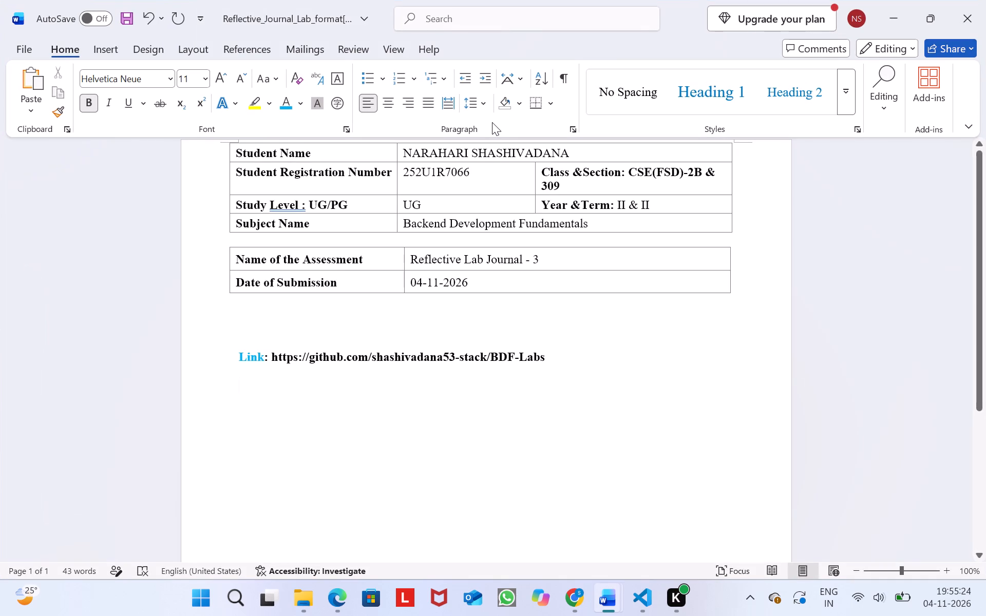
key(ctrl+v)
Format the pasted outline, from the Screenshots heading to "16. Debugging – Port Conflict", in Times New Roman at size 12.
scroll(367, 344, up, 1)
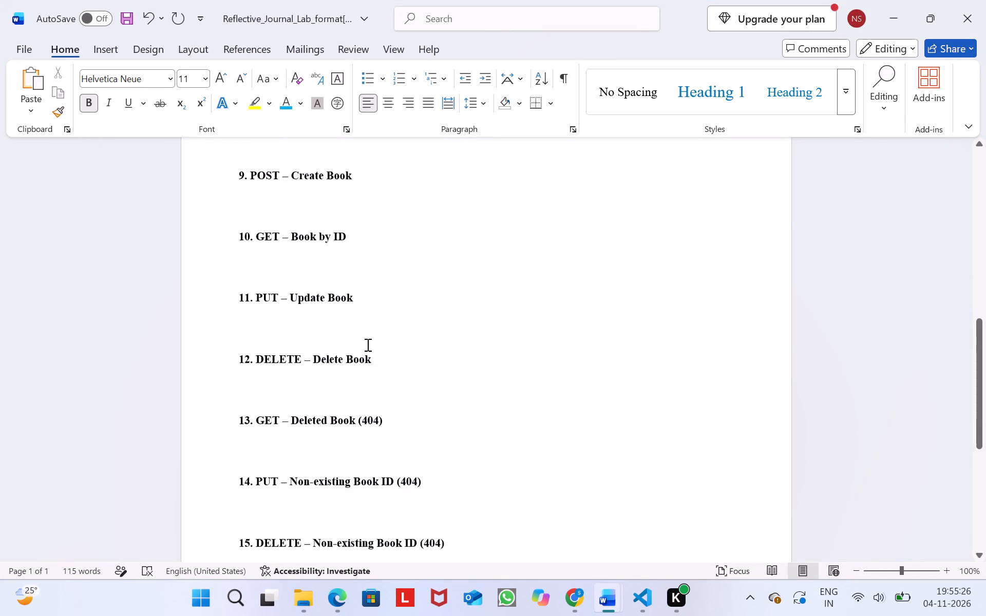
scroll(367, 344, up, 2)
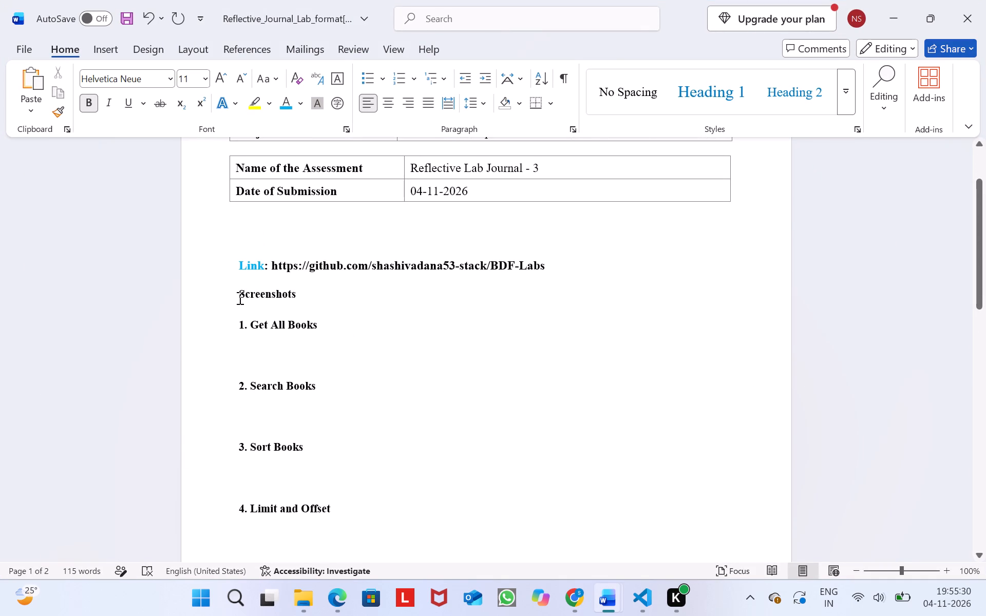
drag(239, 298, 351, 610)
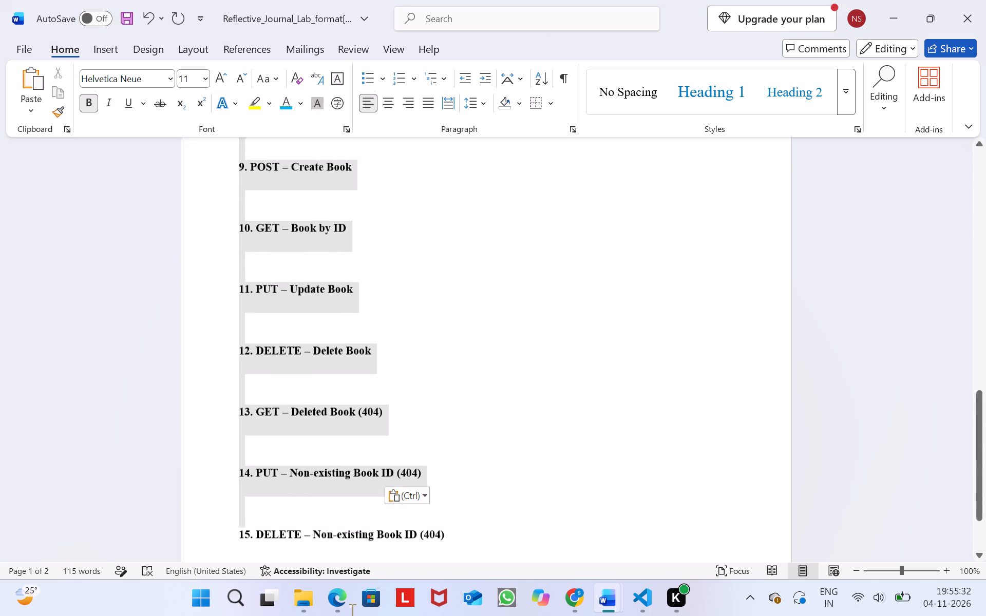
drag(351, 610, 396, 474)
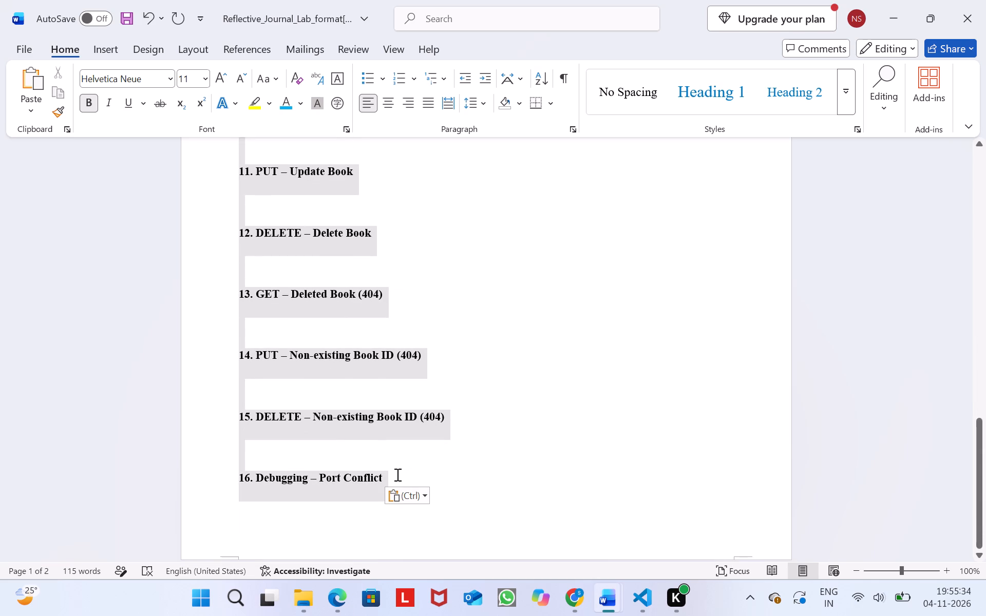
drag(396, 474, 396, 476)
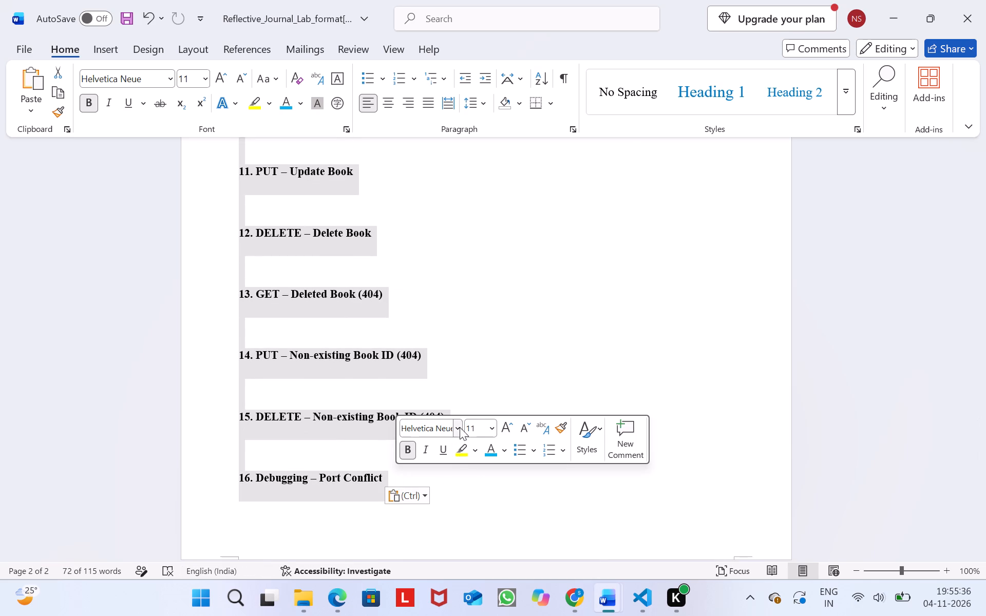
click(456, 429)
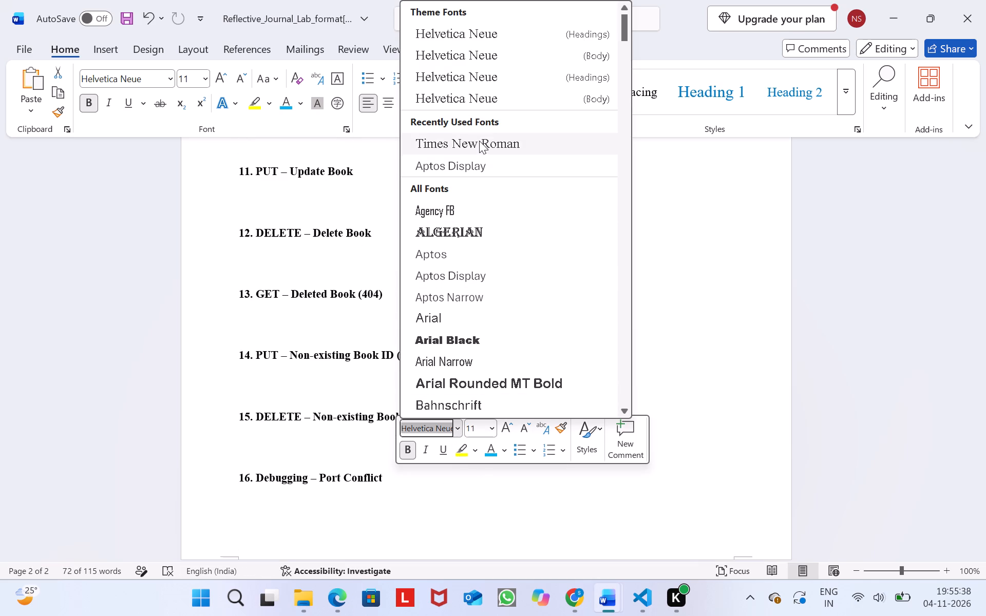
click(479, 141)
click(496, 430)
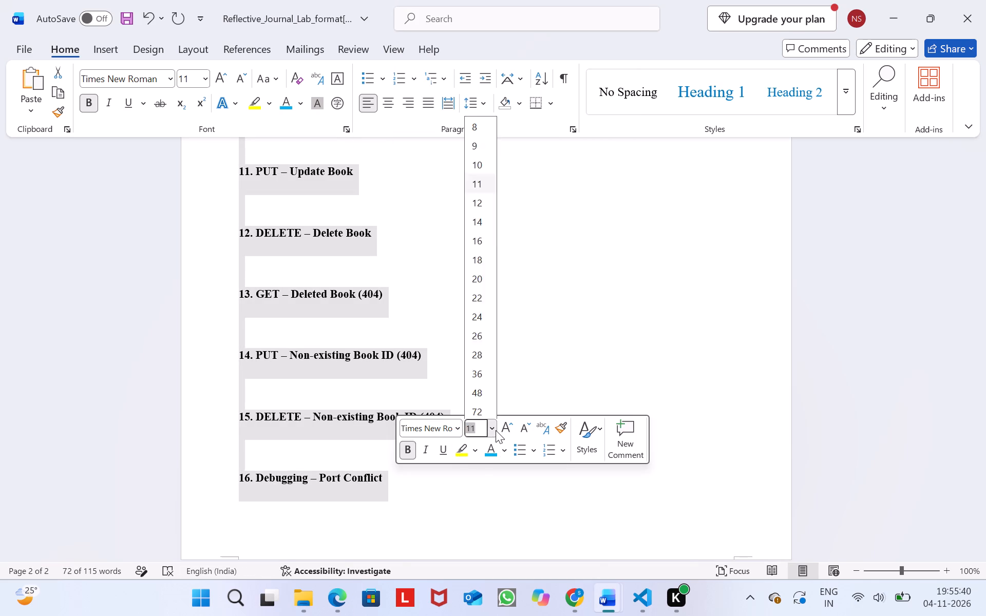
click(480, 201)
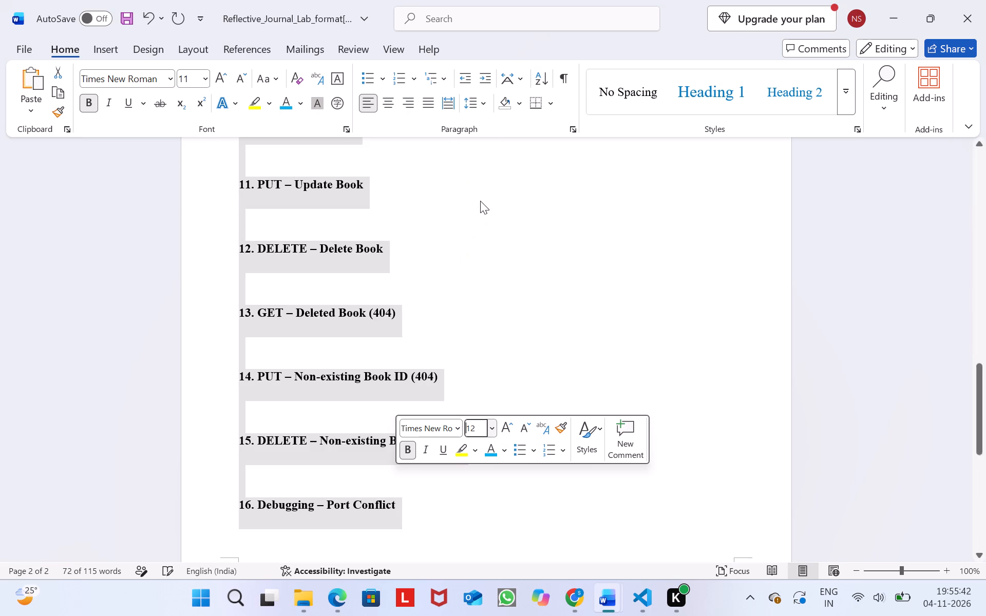
Copy the get-all-books image from the lab 03 screenshots folder and paste it on a new line under "1. Get All Books" in the journal.
click(489, 247)
scroll(448, 294, up, 1)
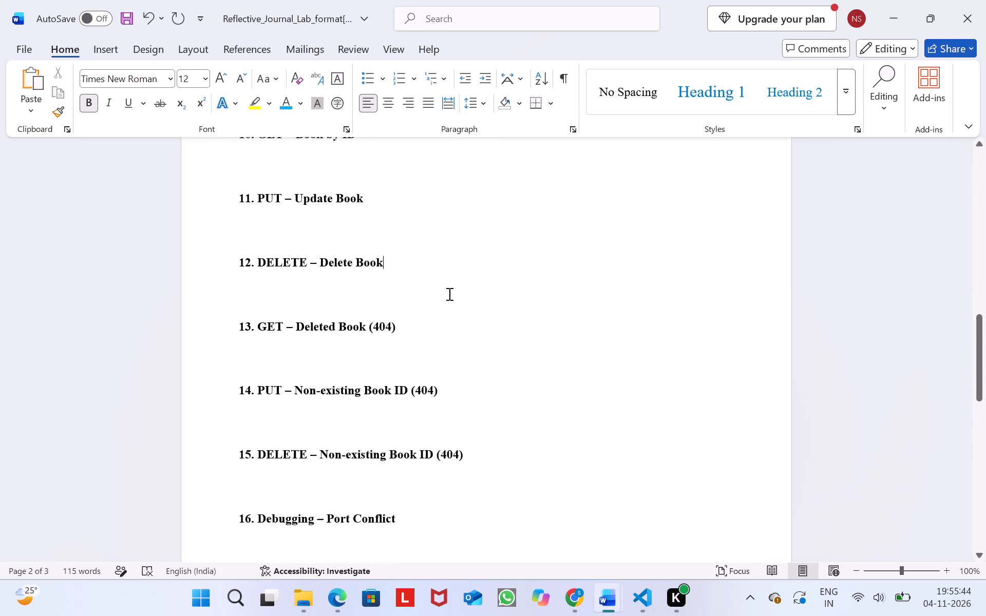
scroll(448, 294, up, 3)
scroll(448, 294, down, 1)
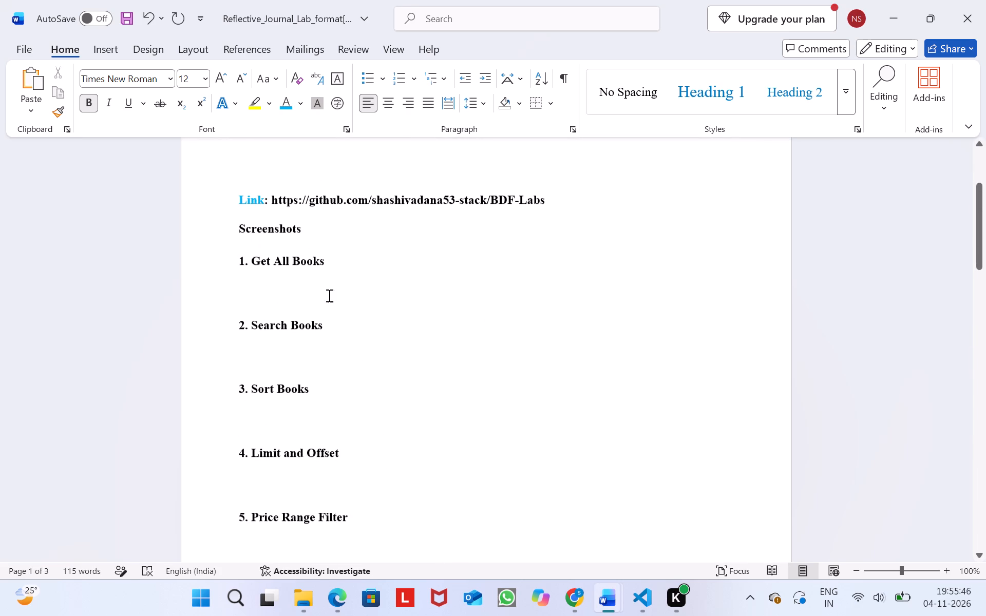
click(341, 271)
key(Return)
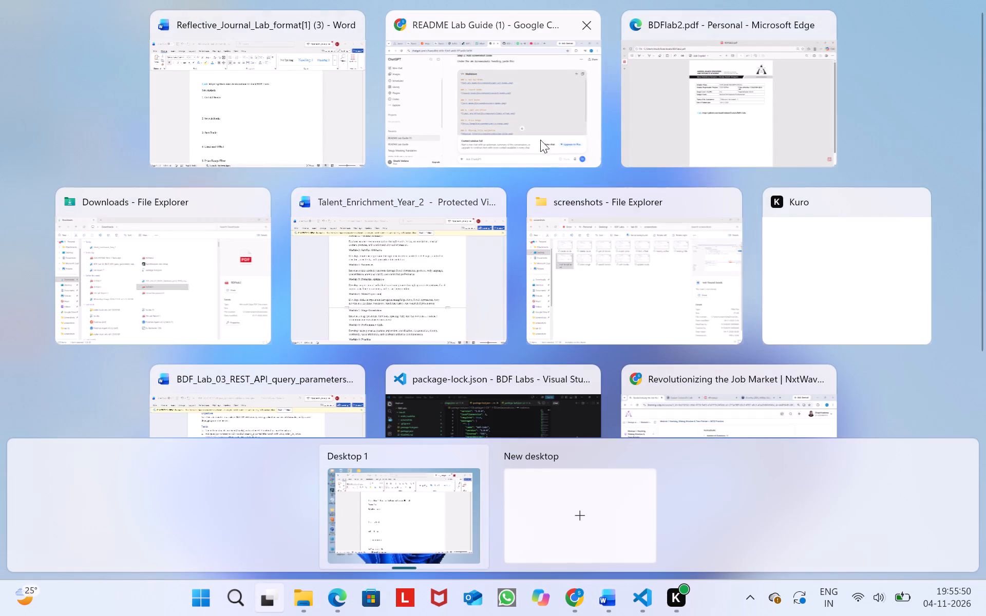
click(579, 321)
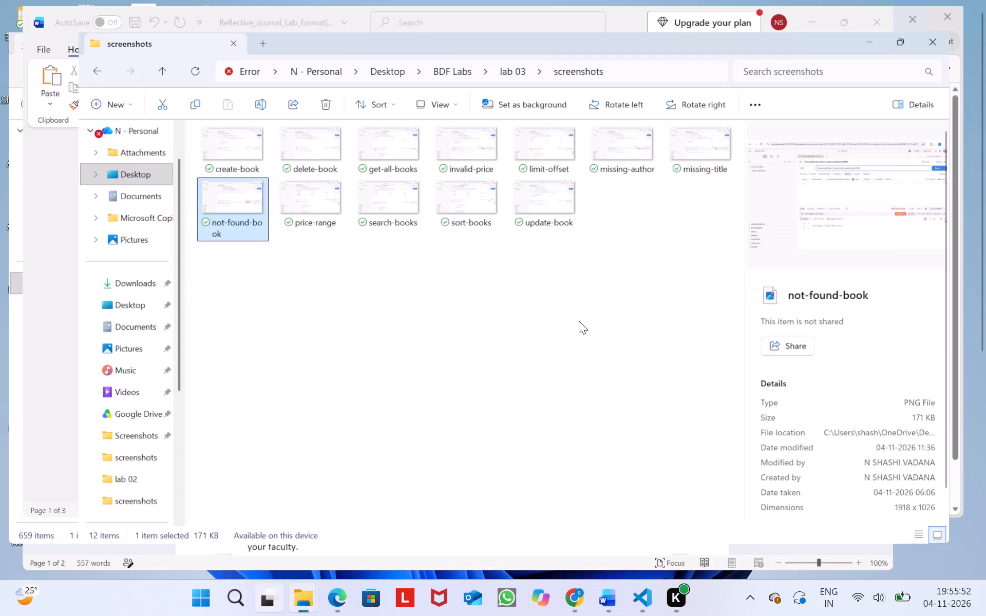
click(347, 135)
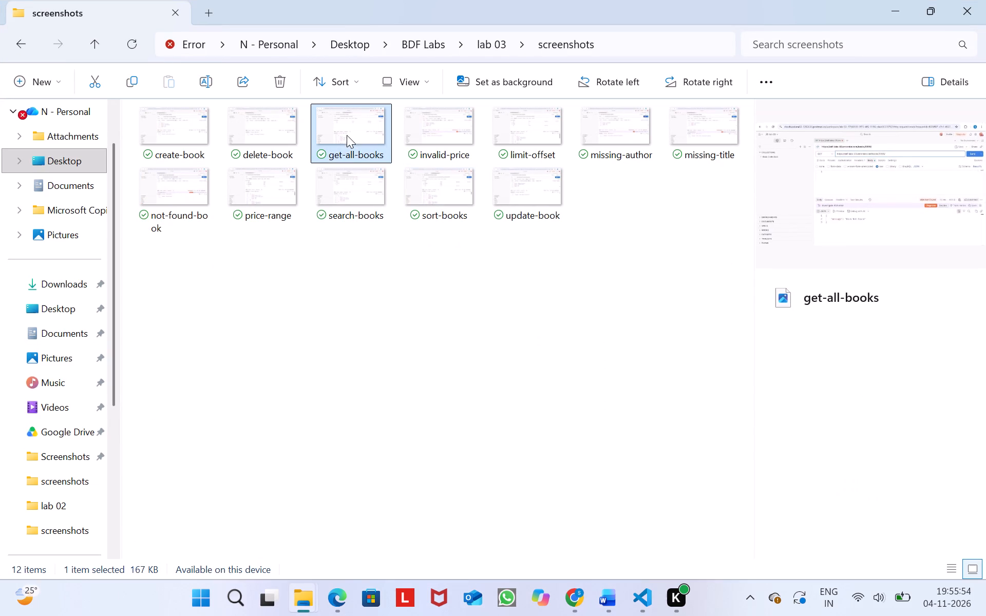
click(128, 80)
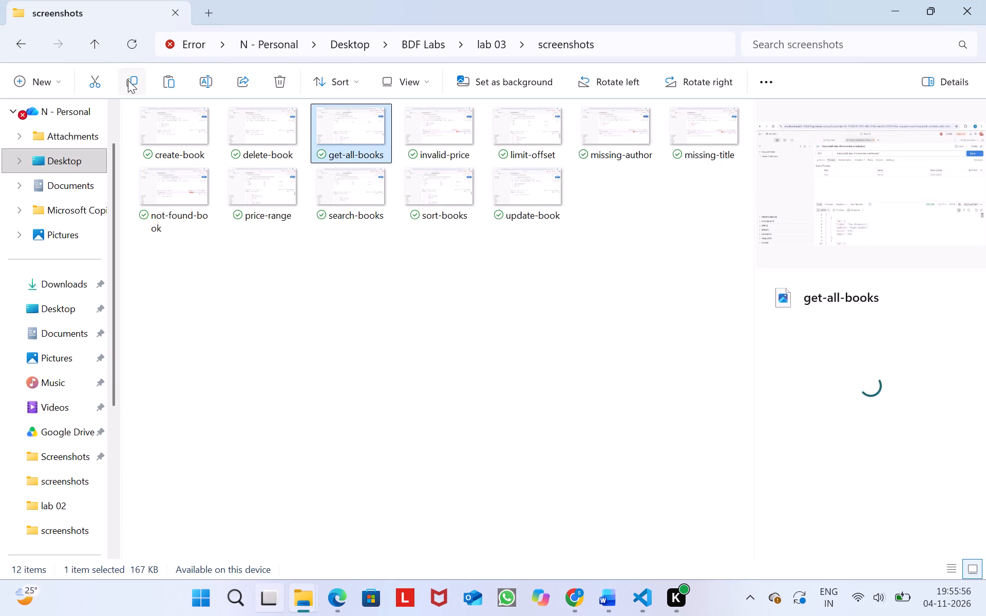
click(469, 100)
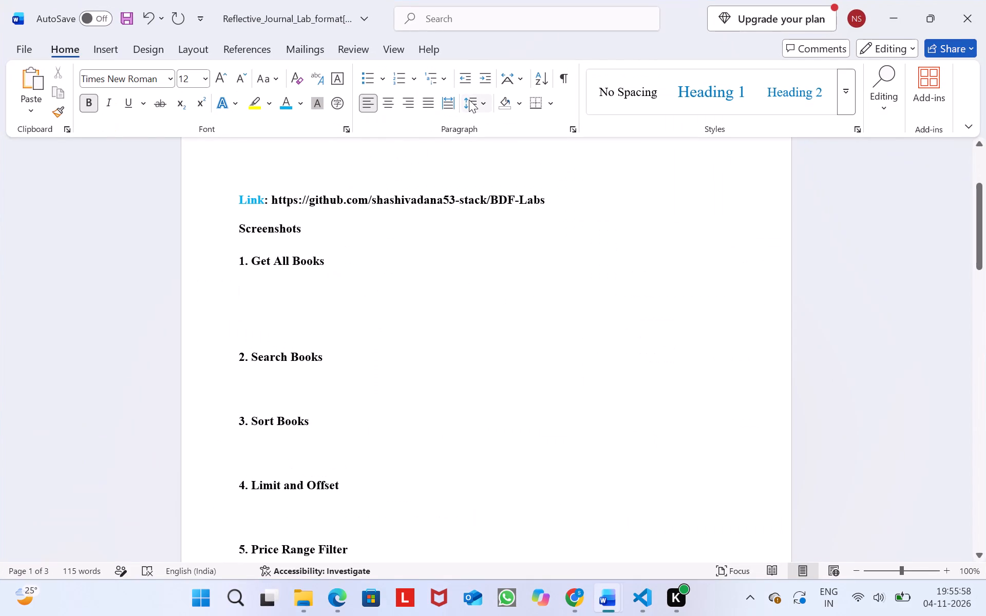
key(ctrl+v)
Enlarge the Get All Books screenshot proportionally so it extends past the text margin, almost to the page's right edge.
click(495, 409)
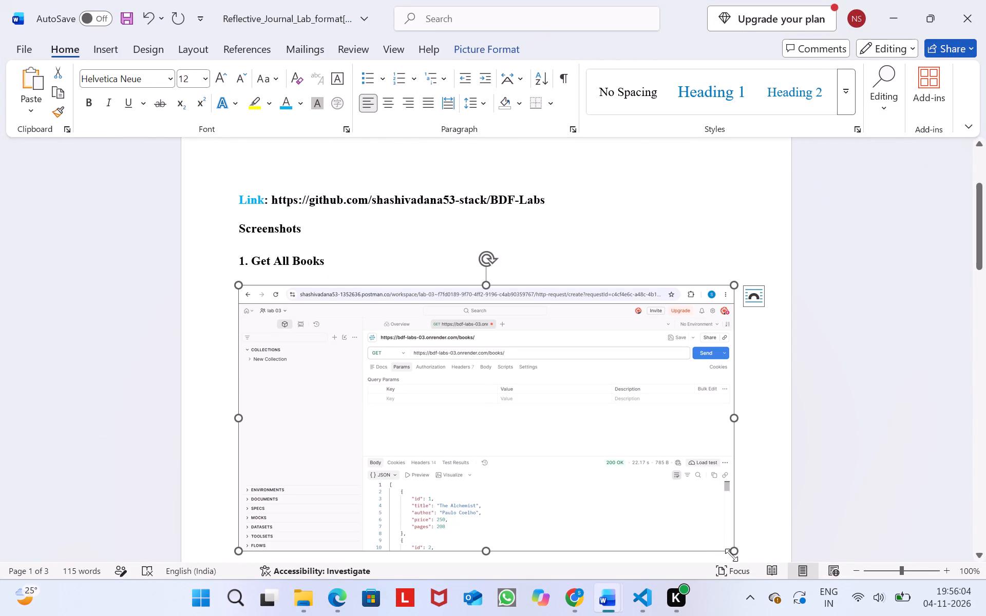
drag(731, 555, 688, 523)
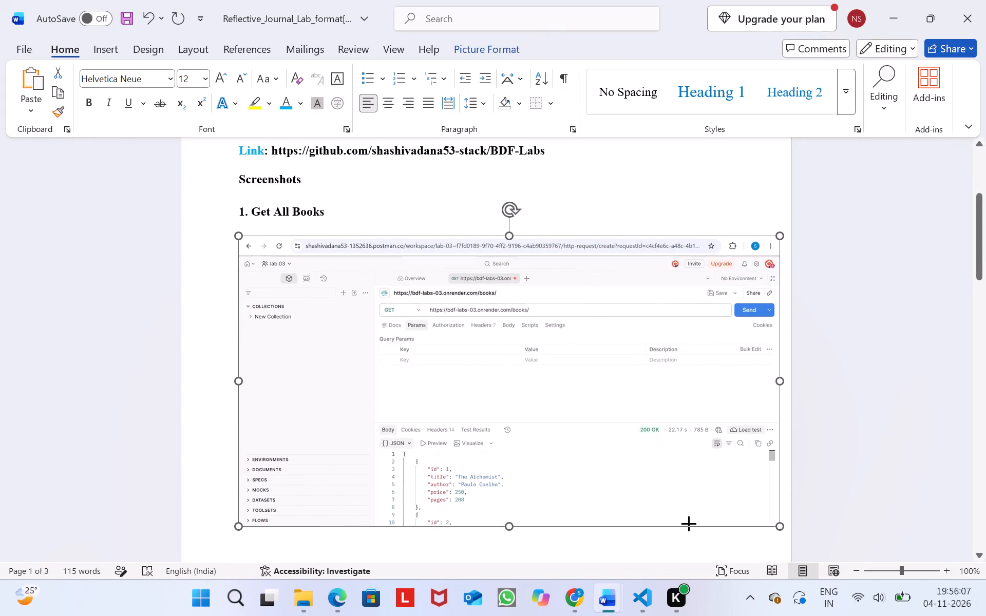
drag(688, 523, 687, 518)
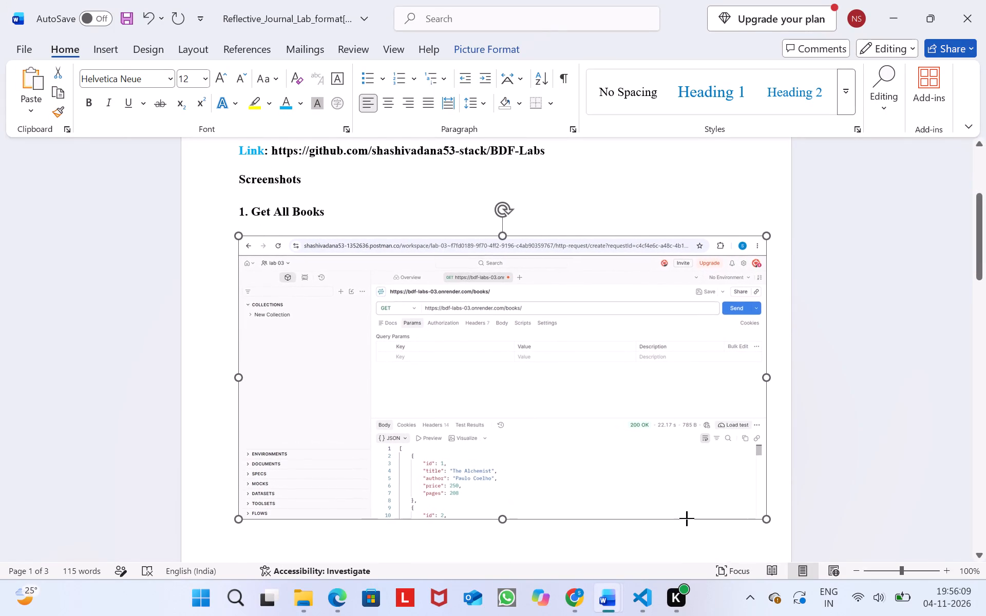
drag(687, 518, 687, 521)
Copy the search-books image from the screenshots folder and paste it under the "2. Search Books" heading in the journal.
scroll(687, 521, down, 1)
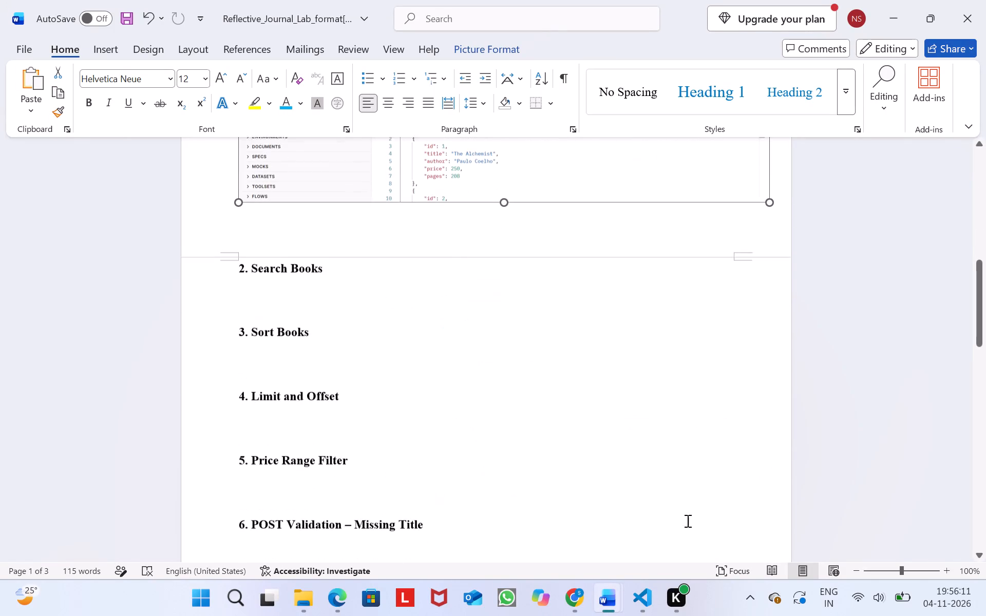
scroll(687, 521, down, 1)
click(244, 290)
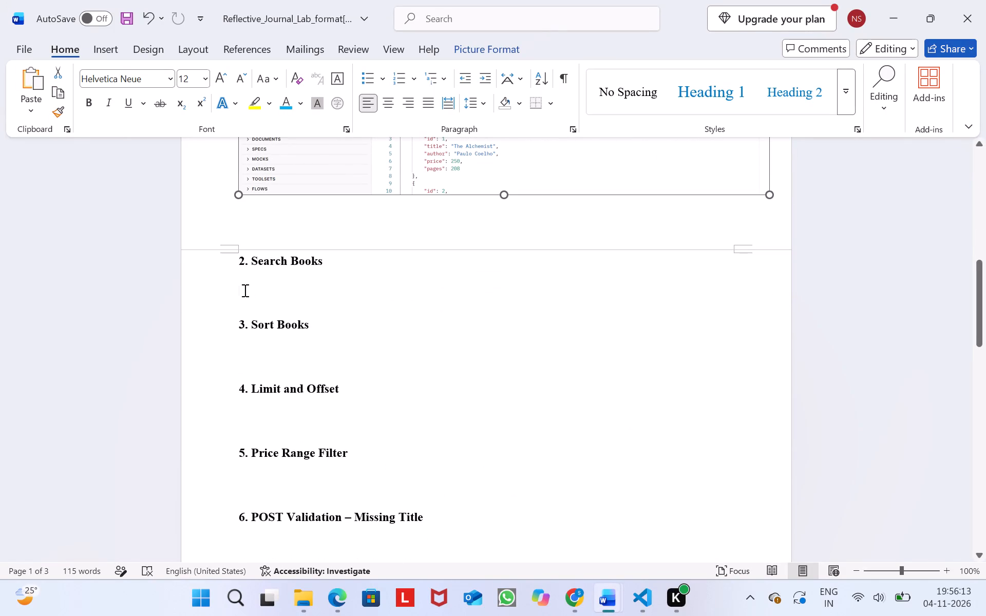
click(450, 103)
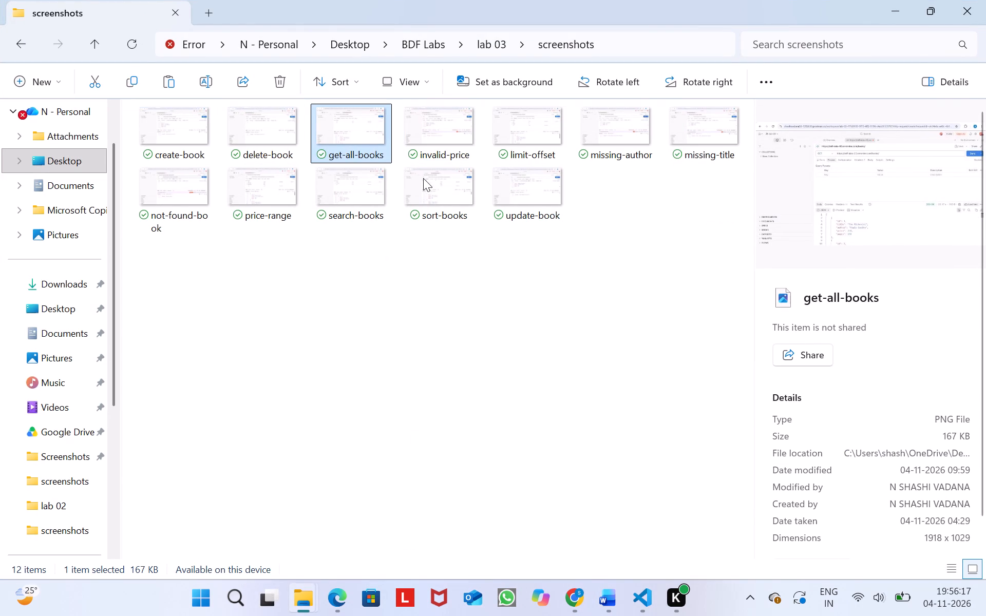
click(367, 206)
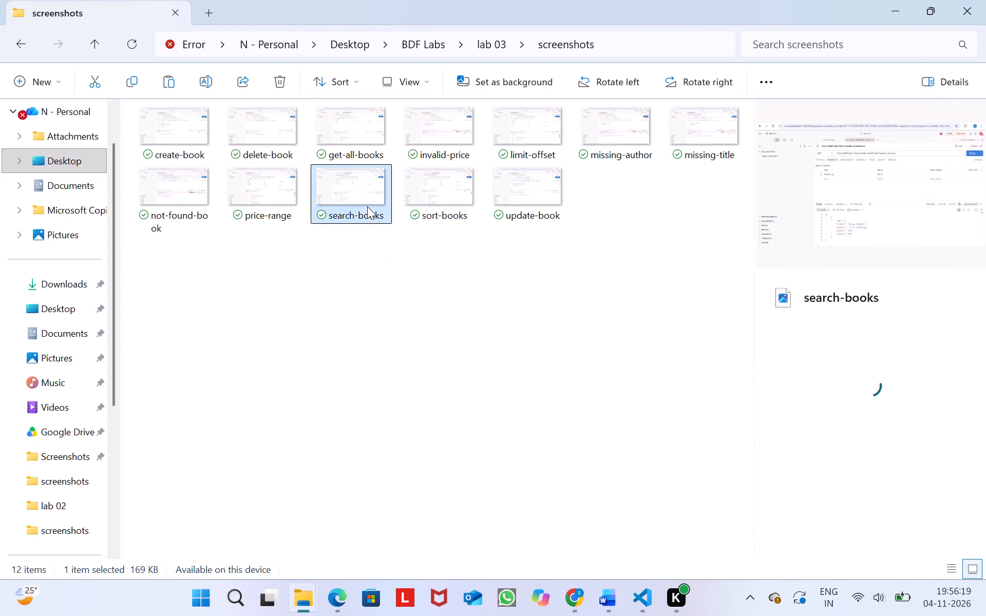
click(127, 78)
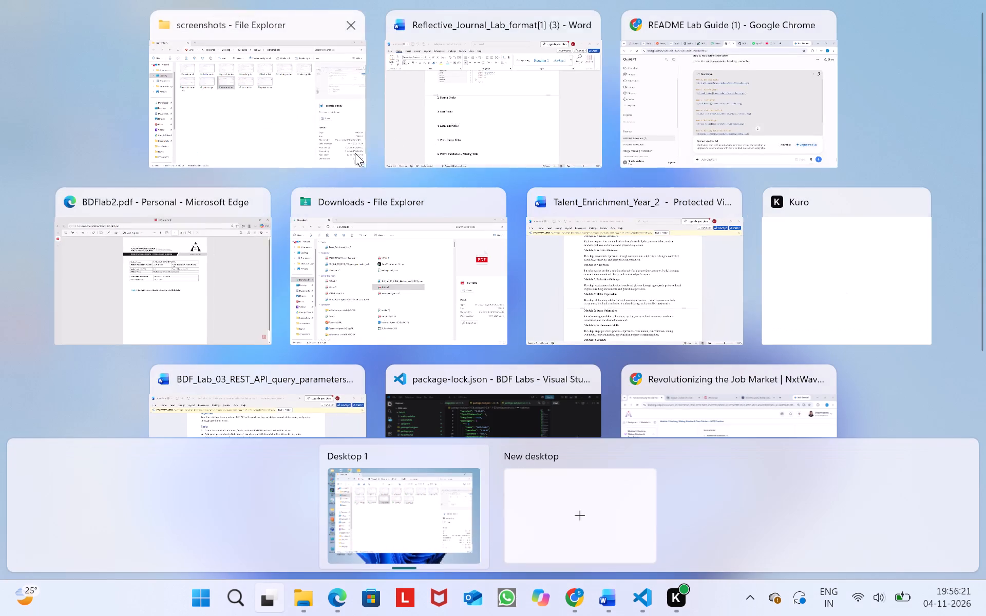
click(481, 114)
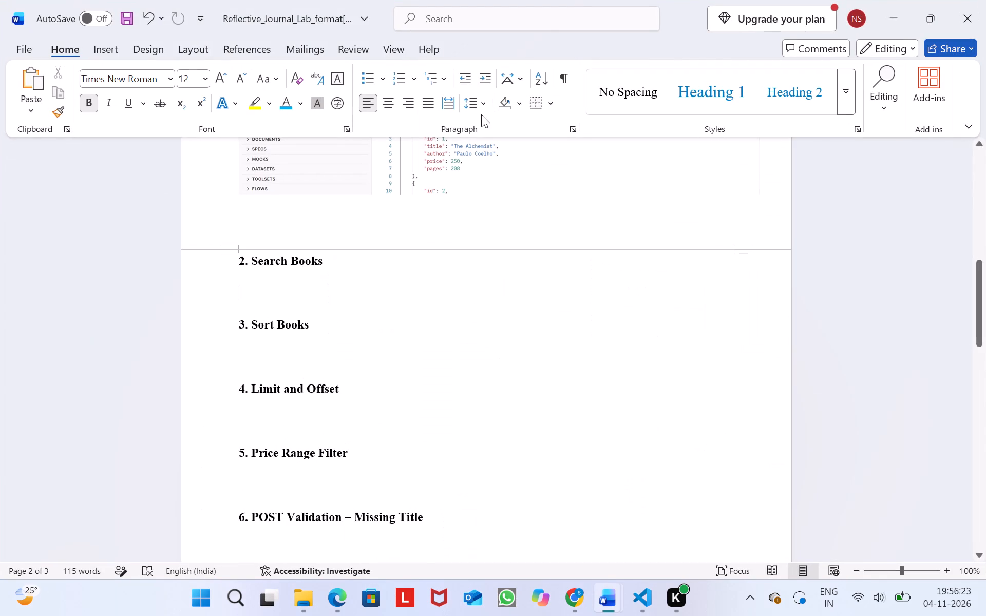
key(ctrl+v)
Enlarge the Search Books screenshot proportionally to slightly beyond the text margin, close to the first screenshot's width.
click(499, 354)
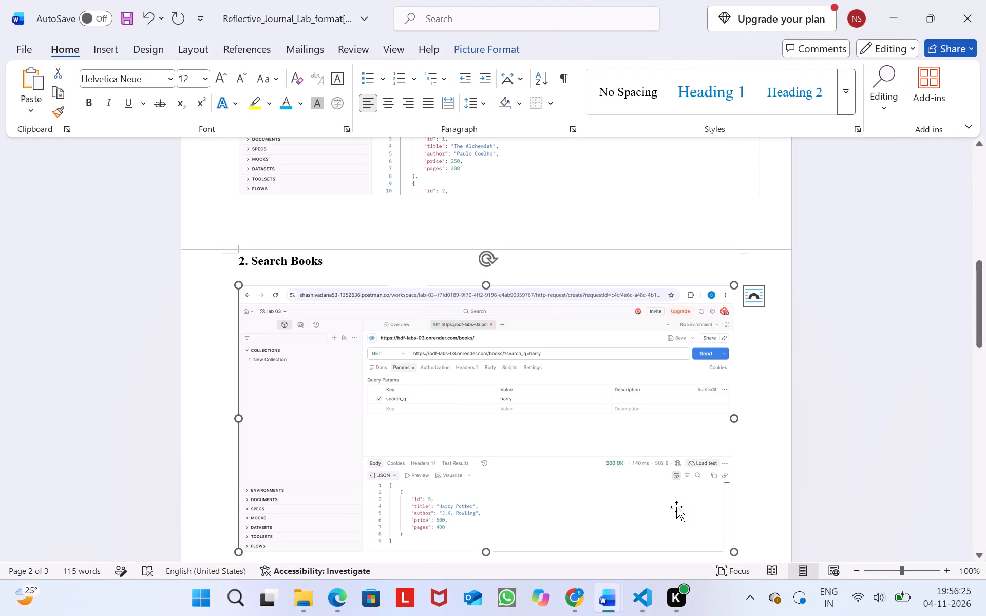
drag(730, 550, 739, 556)
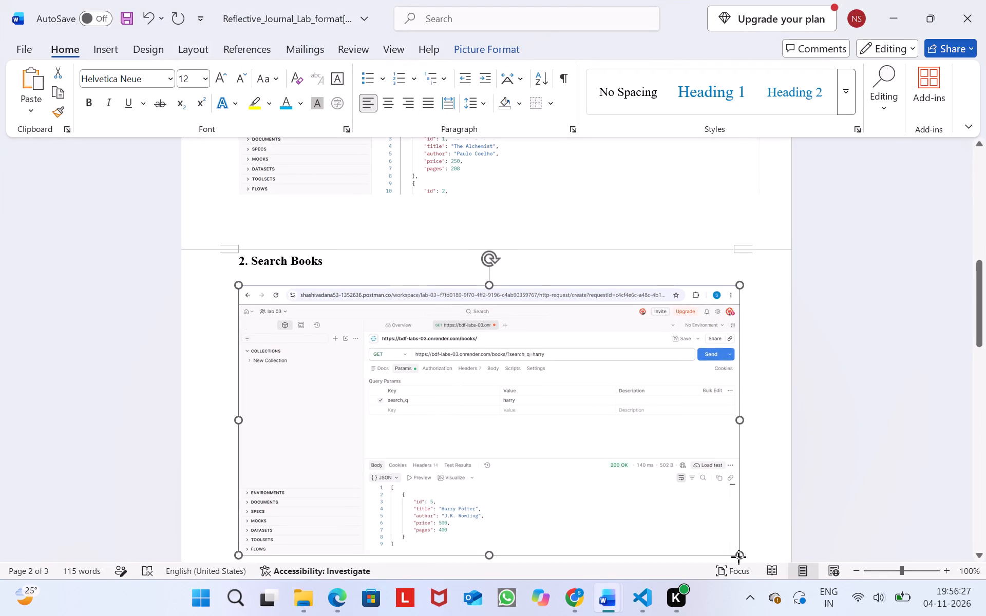
drag(739, 556, 688, 504)
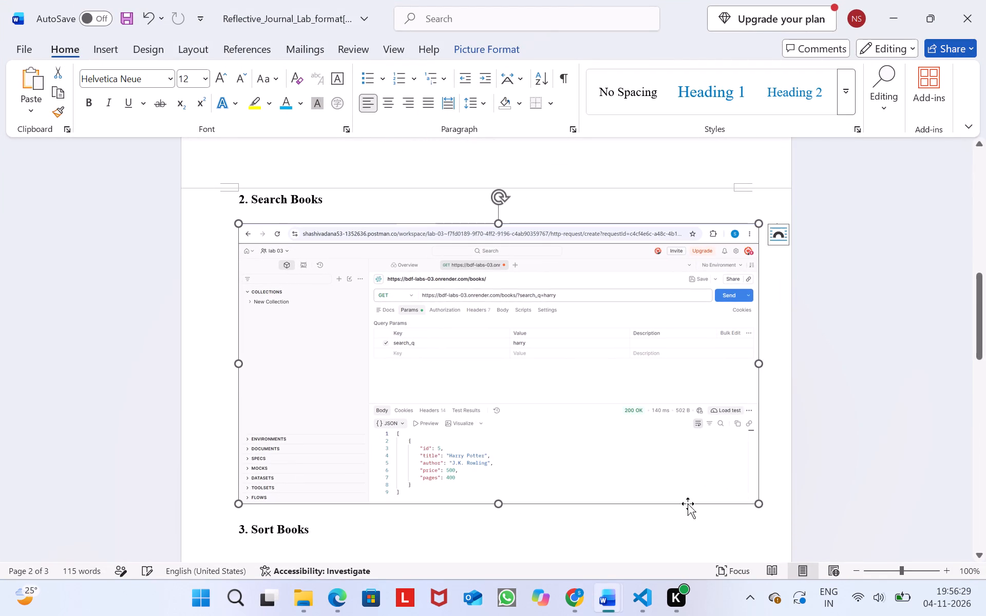
scroll(688, 504, up, 1)
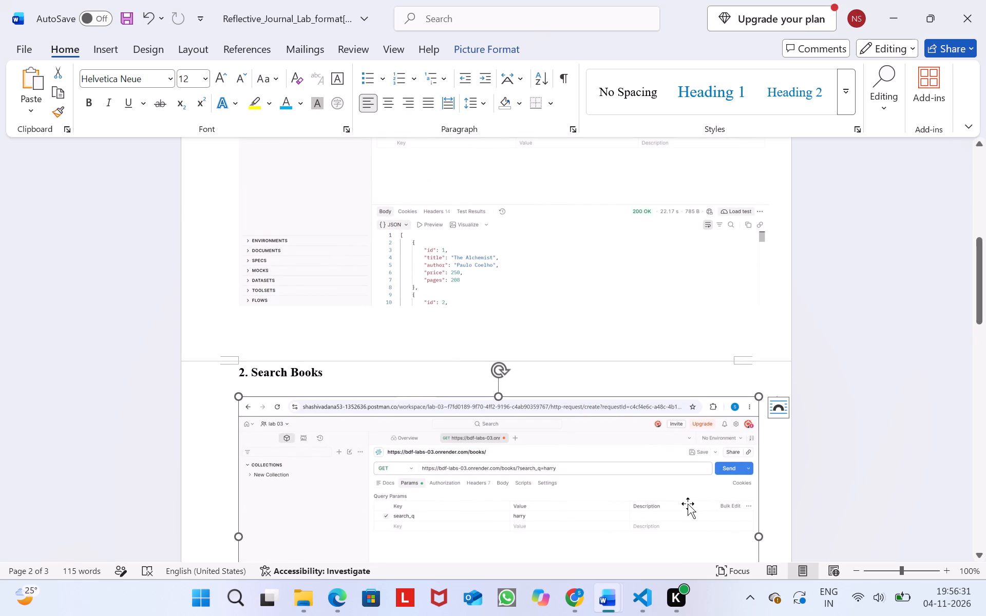
Copy the sort-books image from the screenshots folder and paste it under the "3. Sort Books" heading in the journal.
scroll(688, 504, down, 1)
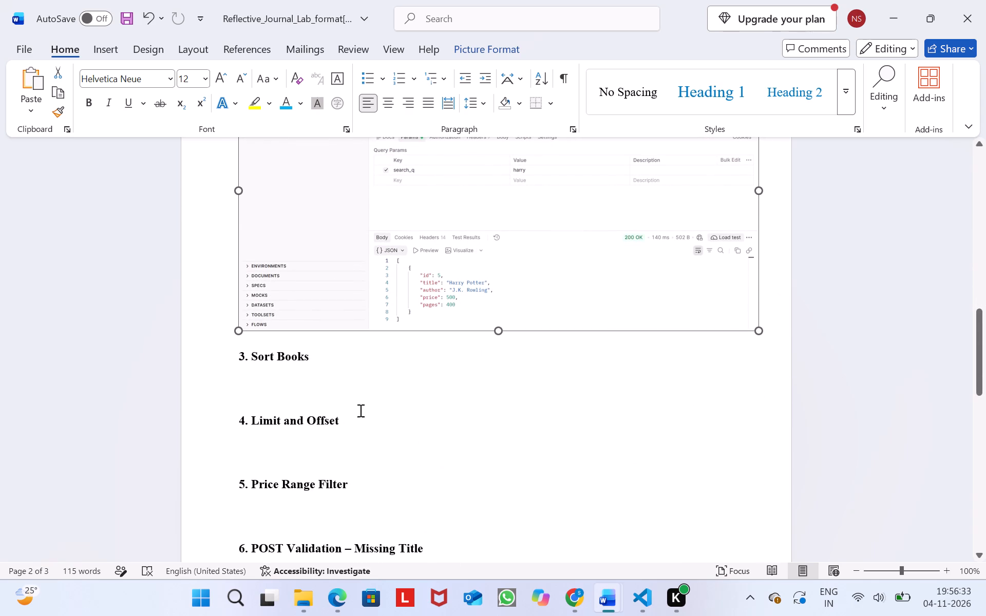
click(246, 387)
key(Return)
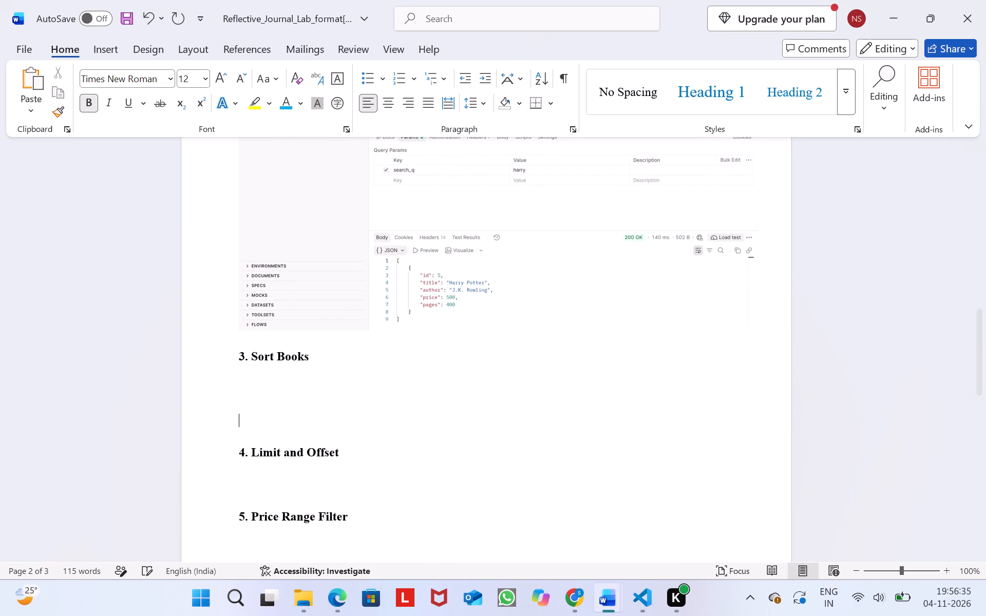
key(BackSpace)
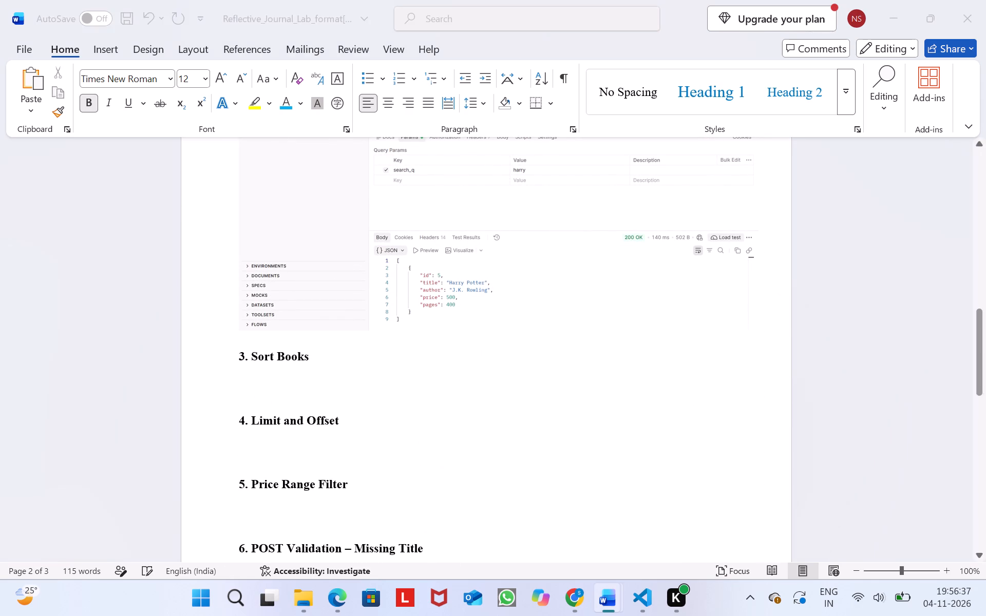
click(498, 87)
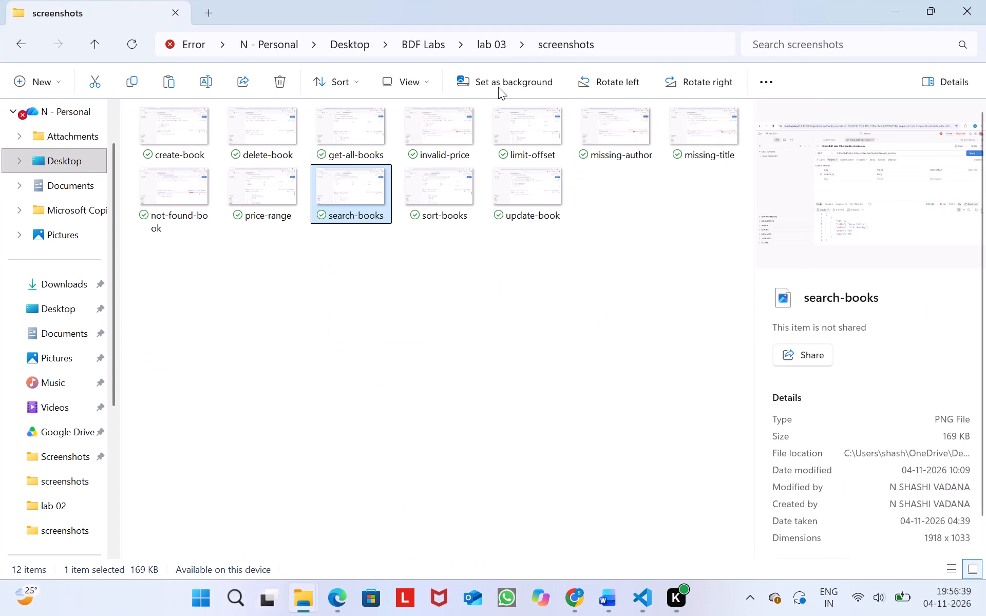
click(443, 210)
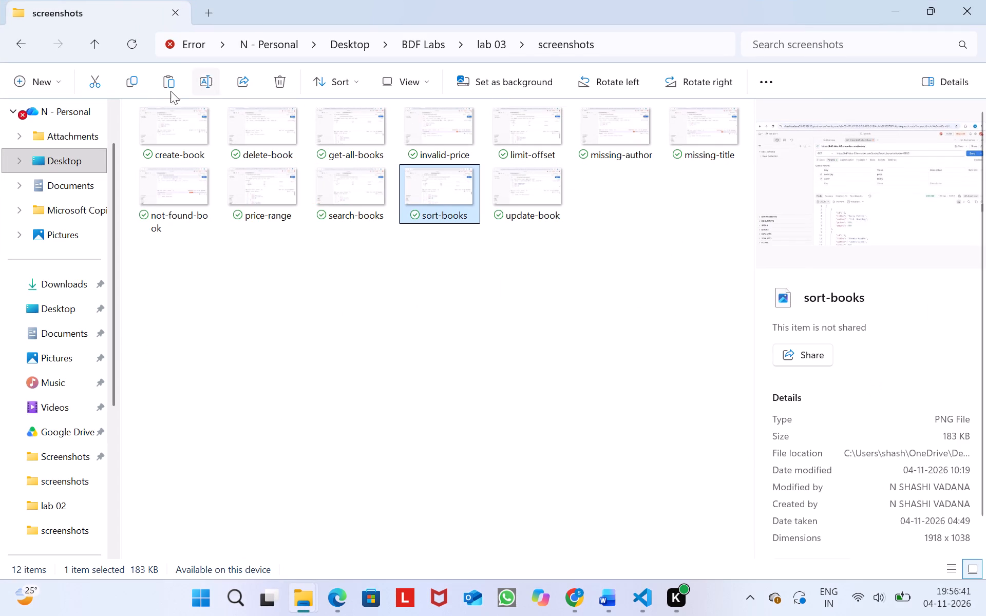
click(135, 80)
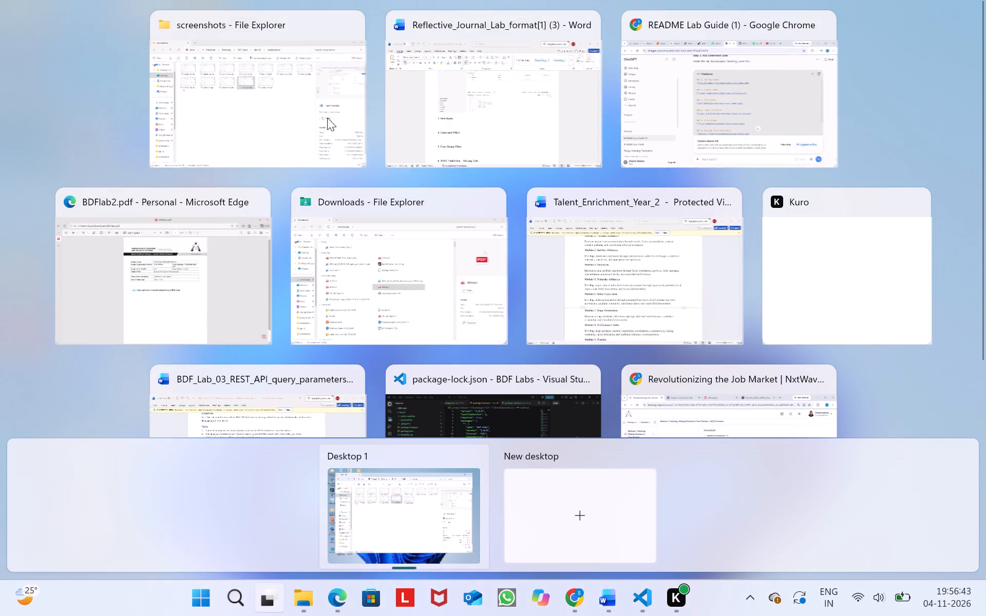
click(449, 123)
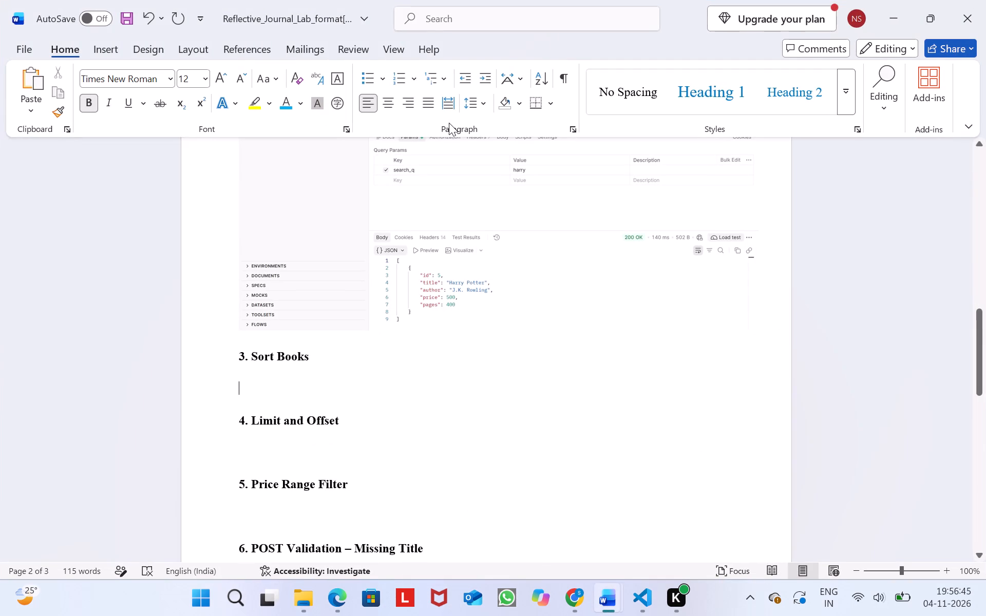
key(ctrl+v)
Enlarge the Sort Books screenshot proportionally to about the same width as the Search Books screenshot.
click(486, 348)
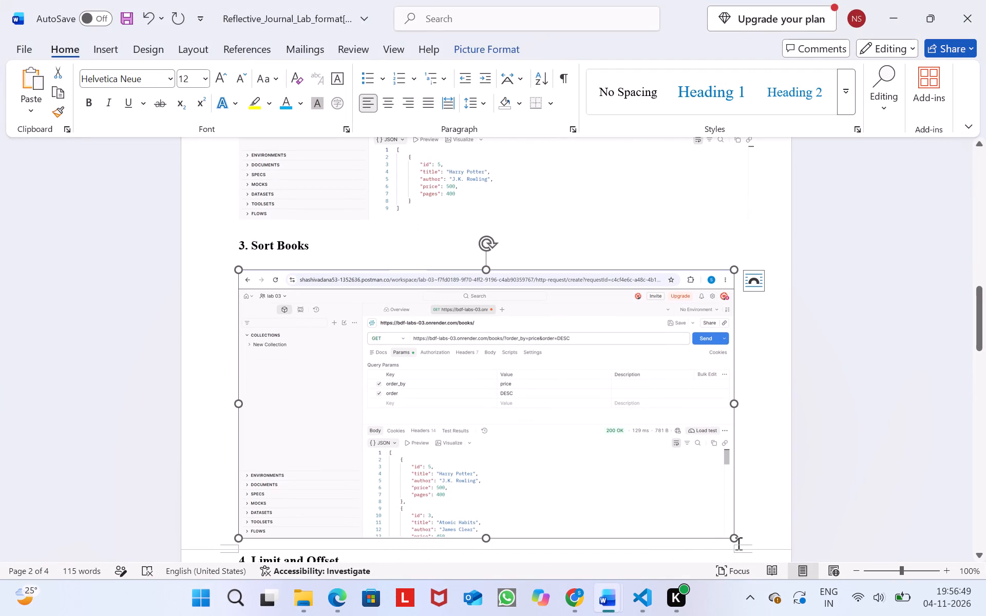
drag(731, 536, 746, 547)
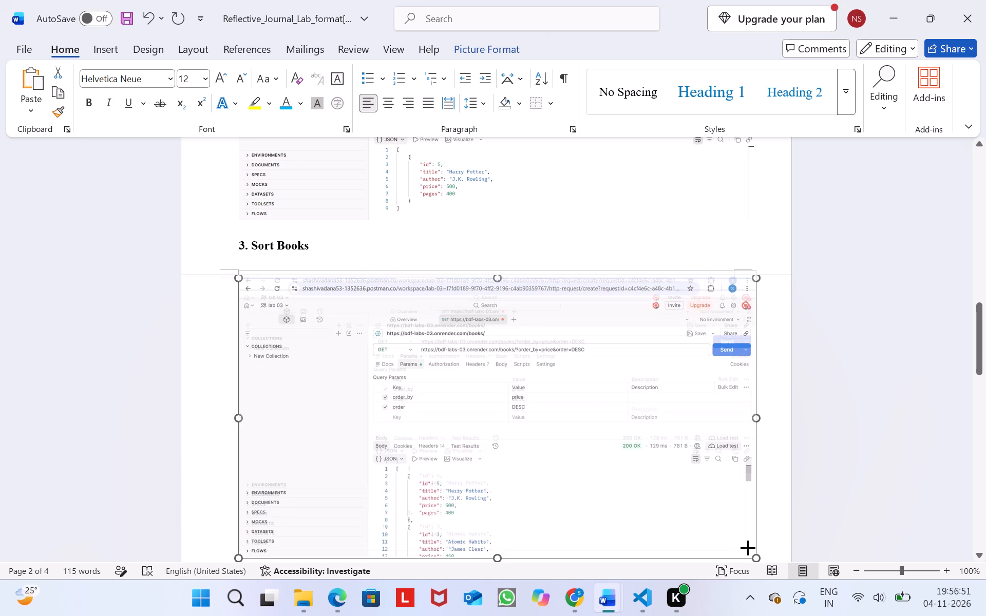
drag(746, 547, 752, 555)
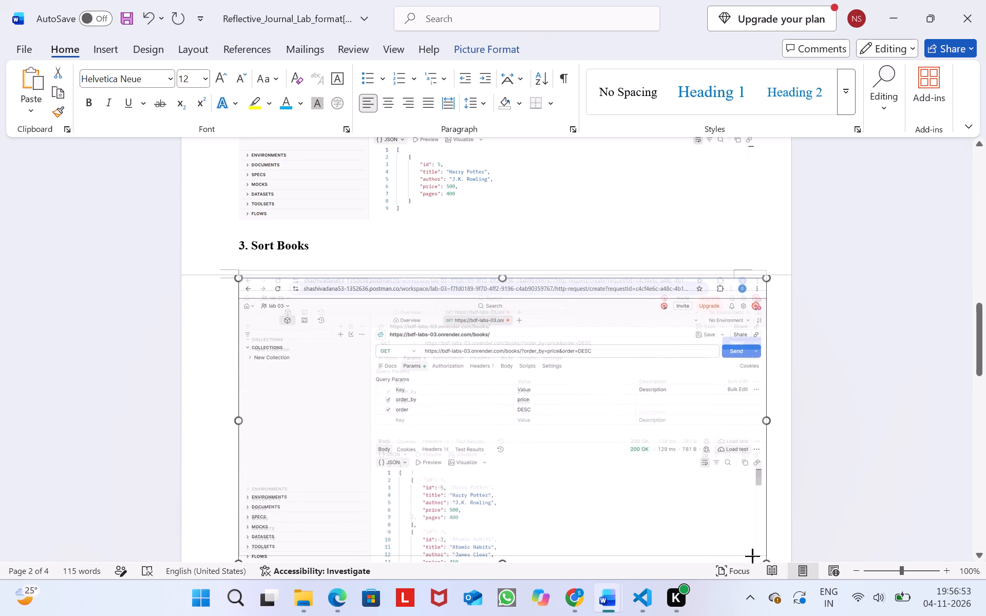
drag(752, 555, 748, 550)
Insert ten blank lines above the "3. Sort Books" heading to move it onto the next page with its screenshot.
scroll(611, 409, up, 1)
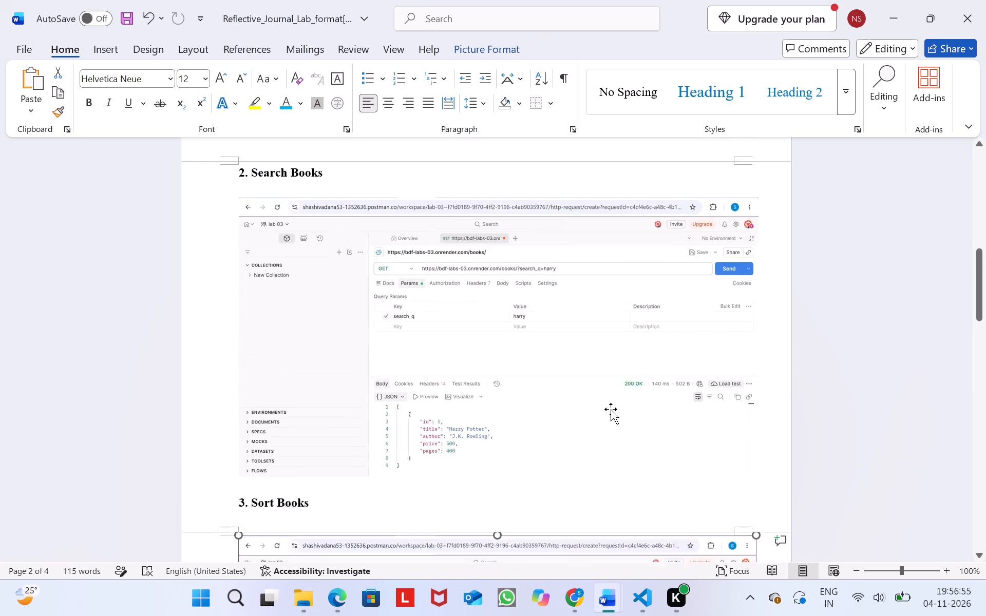
scroll(611, 409, up, 3)
scroll(611, 409, down, 1)
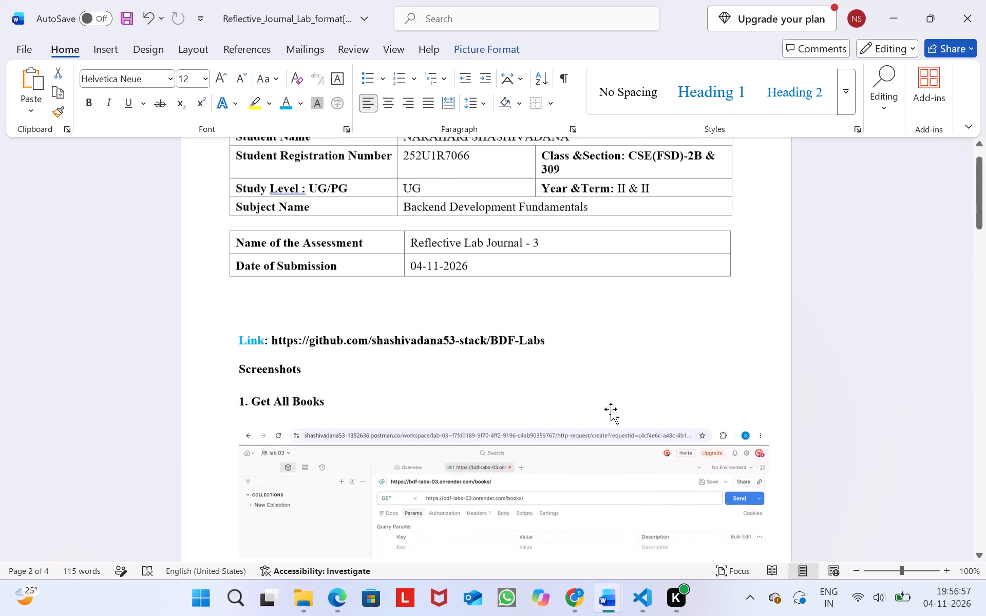
scroll(611, 409, down, 1)
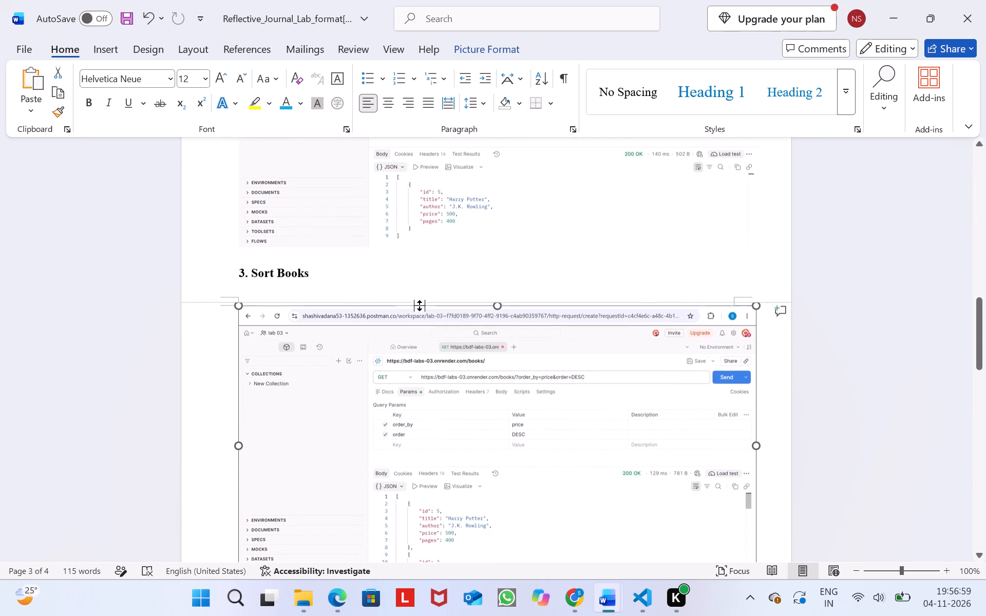
click(236, 275)
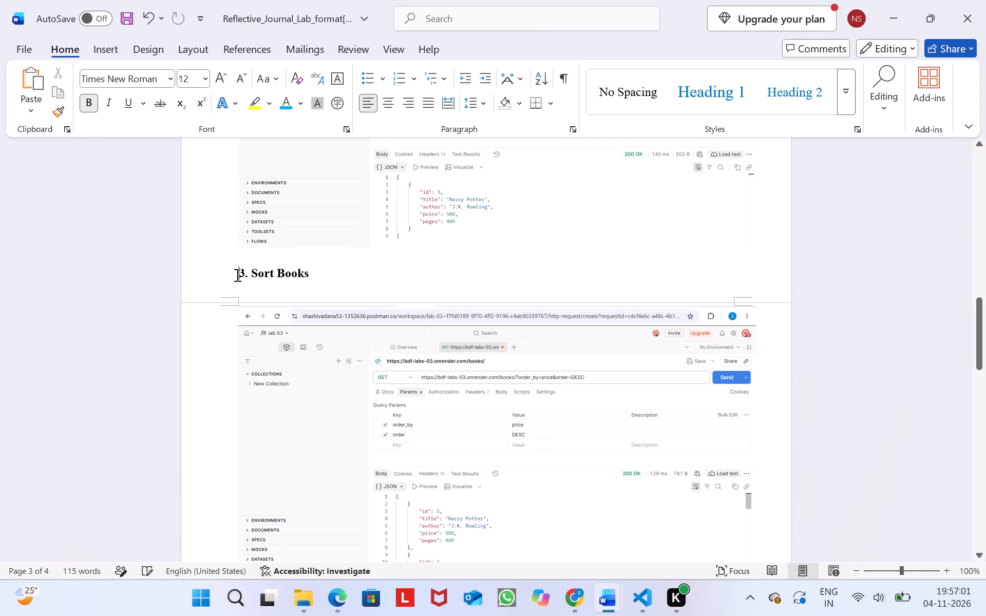
key(Return)
key(Return)
key(Return)
key(Return)
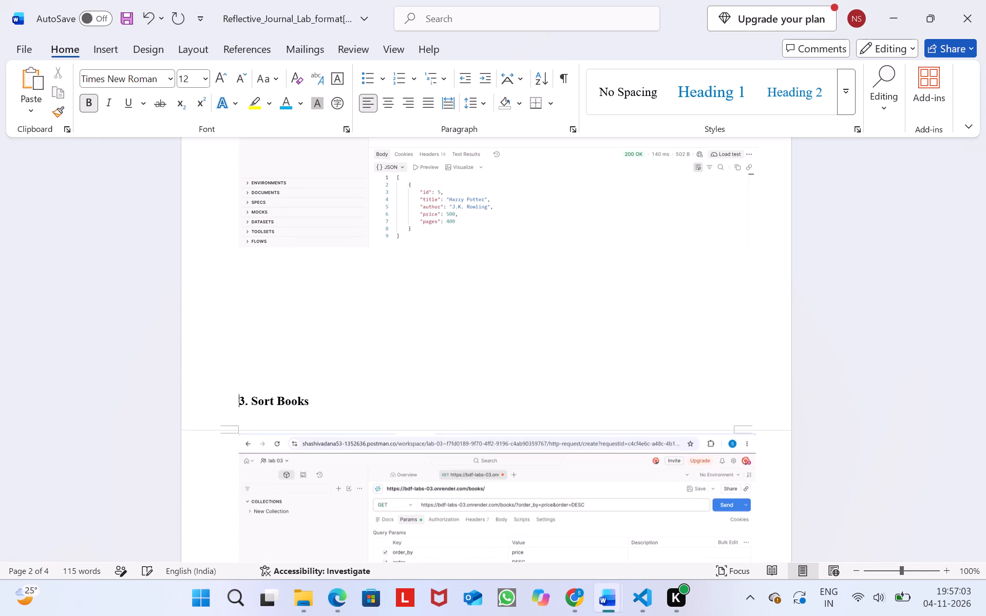
key(Return)
key(Return)
key(Return)
key(Return)
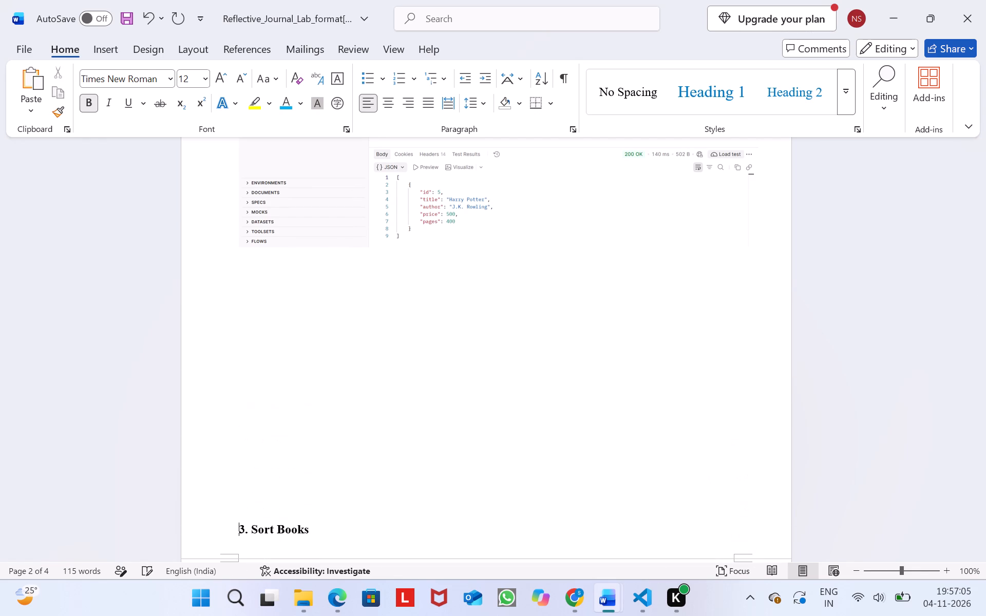
scroll(325, 227, down, 1)
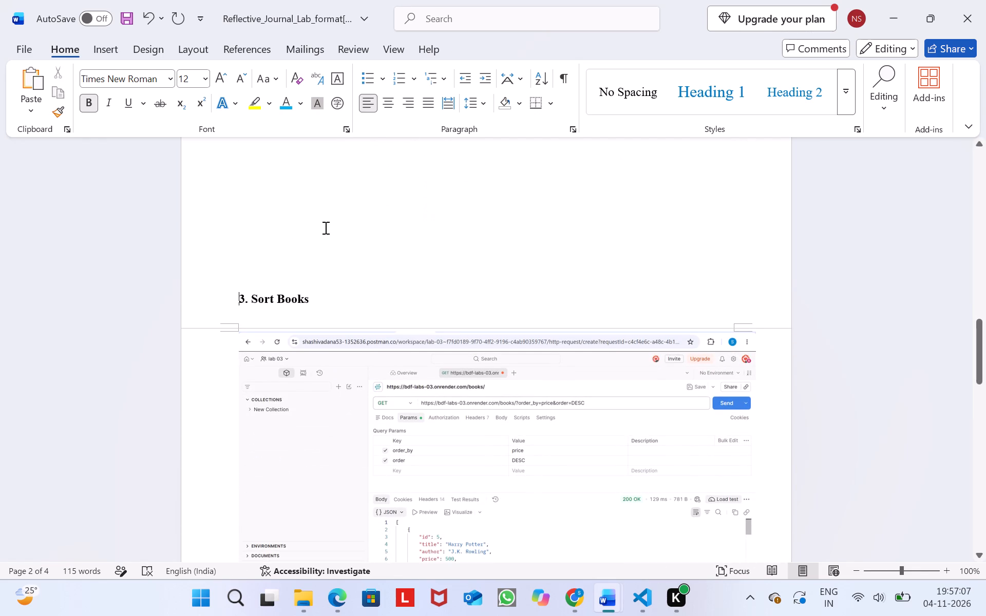
key(Return)
key(Return)
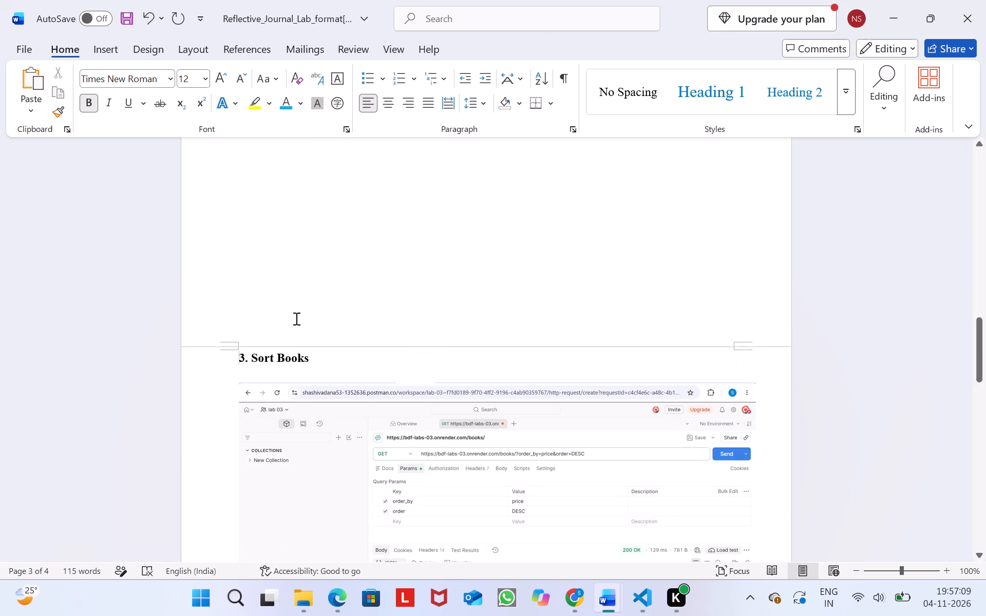
Insert two blank lines above the "2. Search Books" heading and one blank line between it and its screenshot.
scroll(294, 320, up, 3)
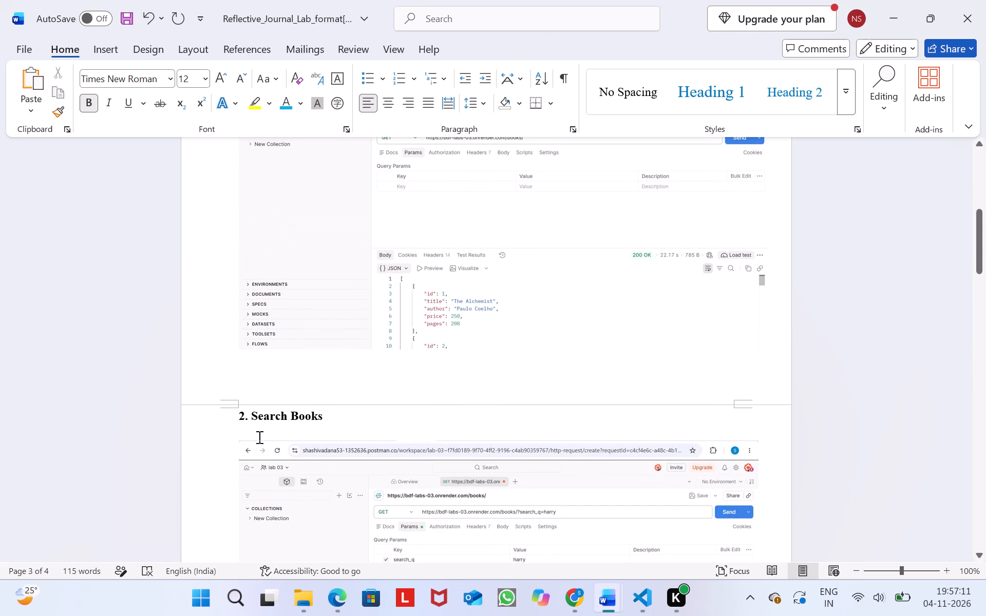
click(239, 418)
key(Return)
key(Return)
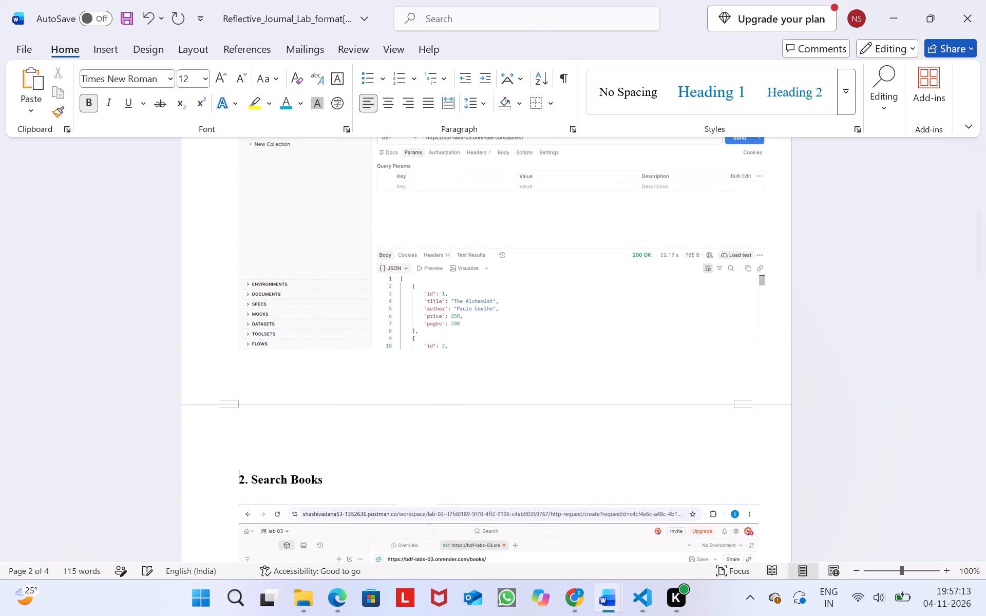
click(333, 483)
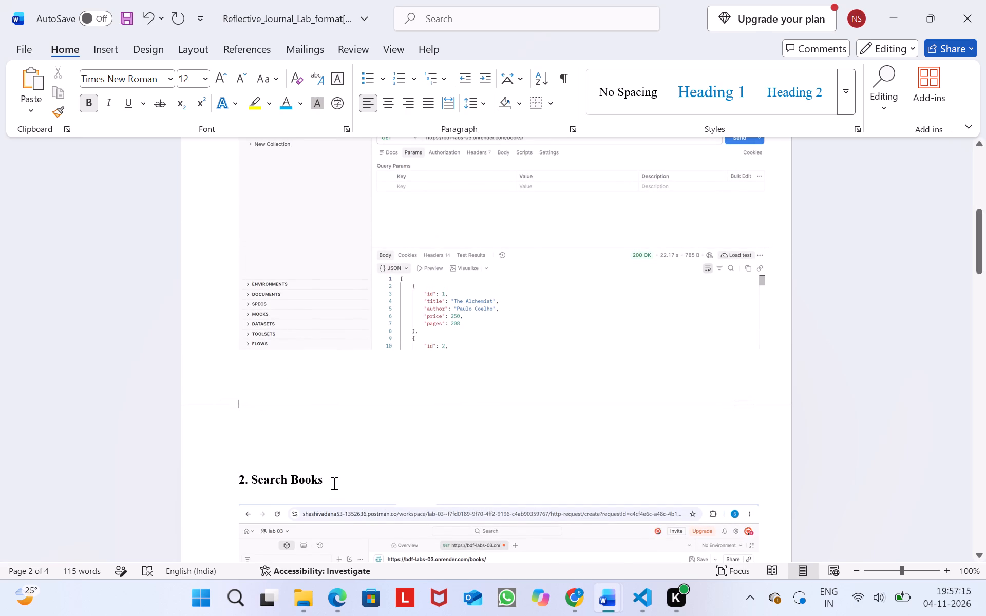
key(Return)
Remove three blank lines above "3. Sort Books" so it starts its page, and add one blank line below it.
scroll(414, 471, down, 1)
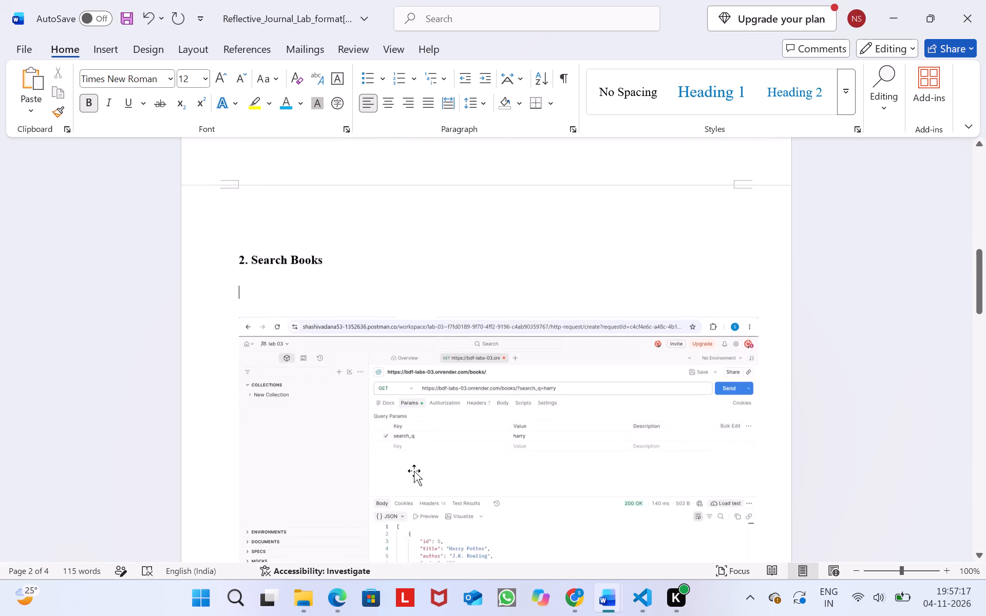
scroll(414, 471, down, 3)
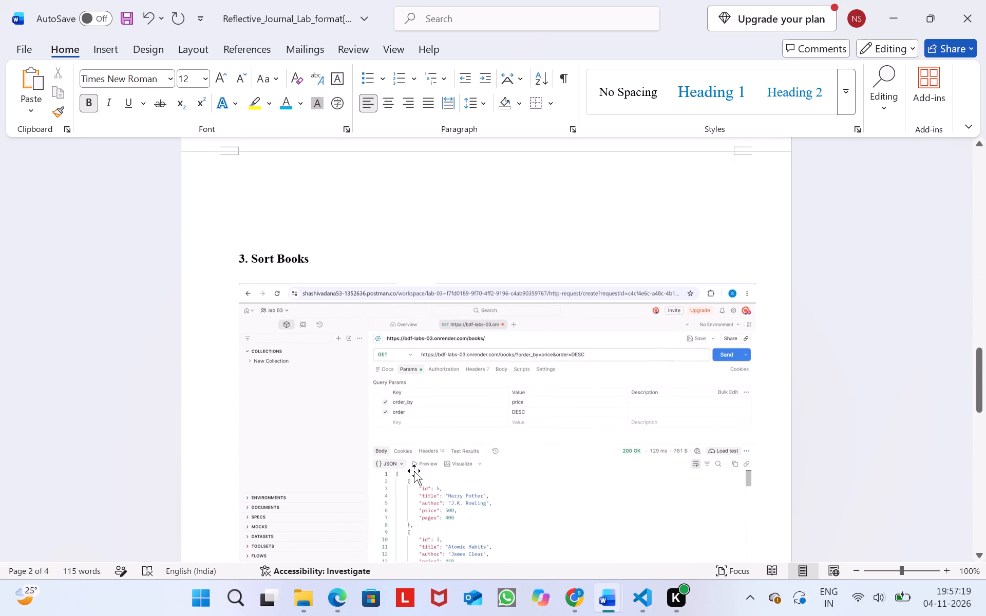
click(239, 259)
key(BackSpace)
key(BackSpace)
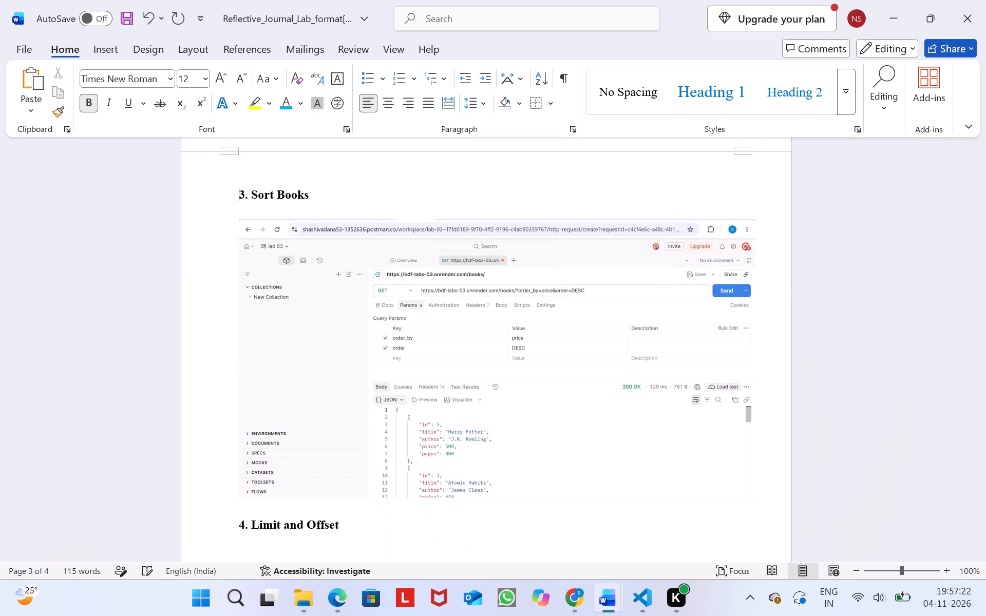
key(BackSpace)
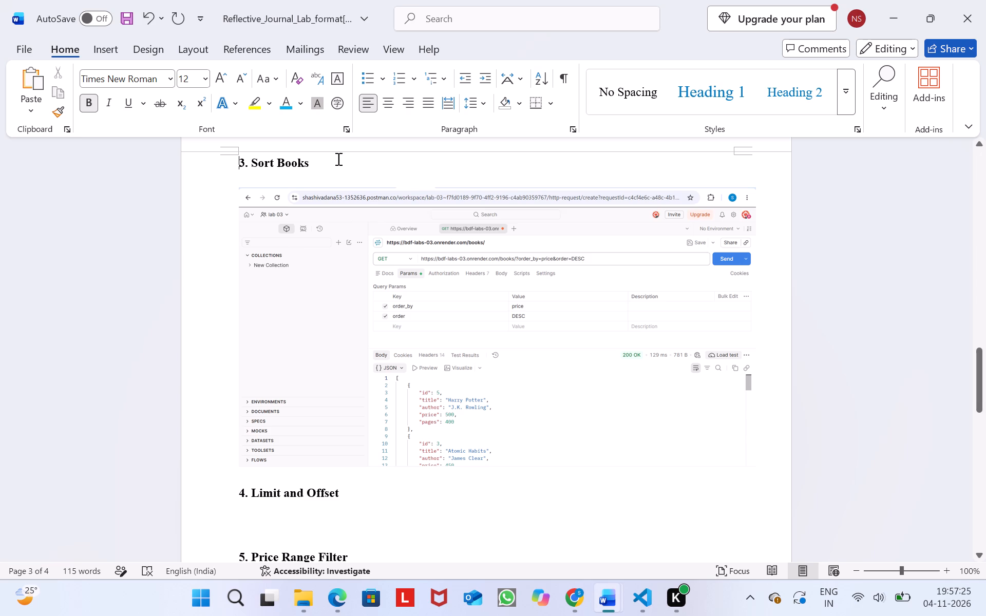
click(334, 160)
key(Return)
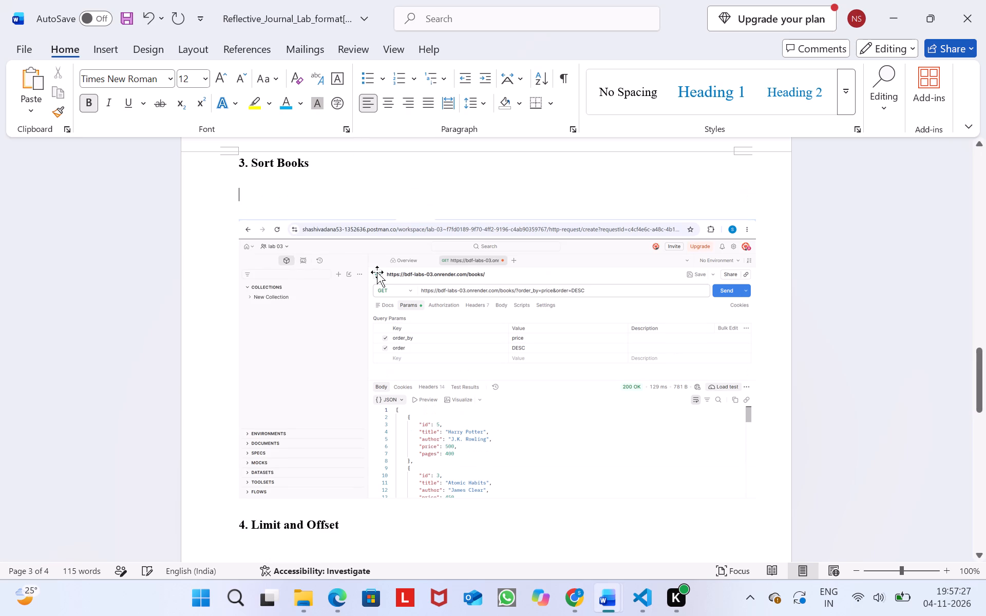
Copy the limit-offset image from the screenshots folder and paste it on a new line under the "4. Limit and Offset" heading.
scroll(377, 272, down, 1)
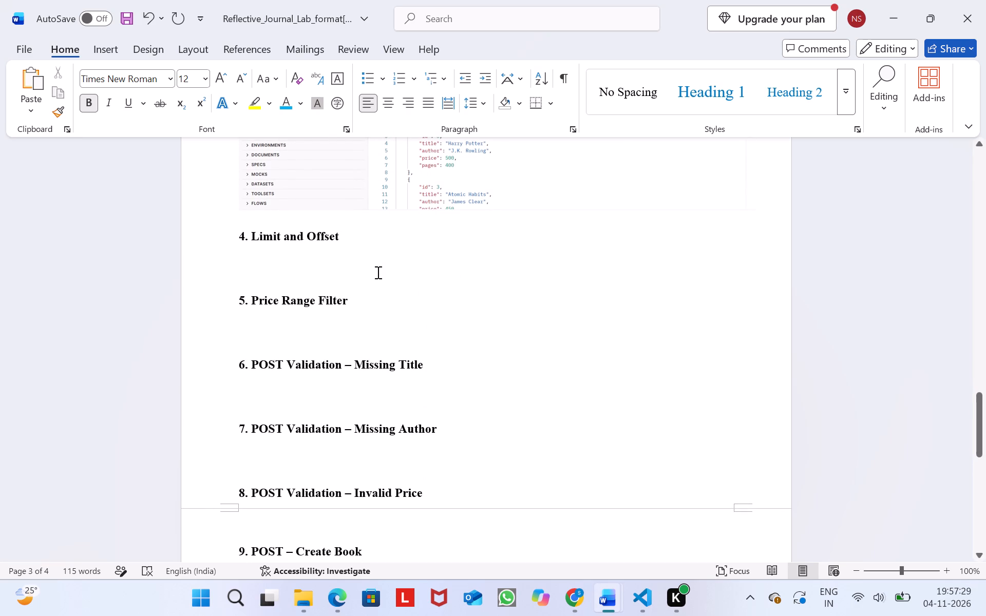
click(368, 240)
key(Return)
click(511, 107)
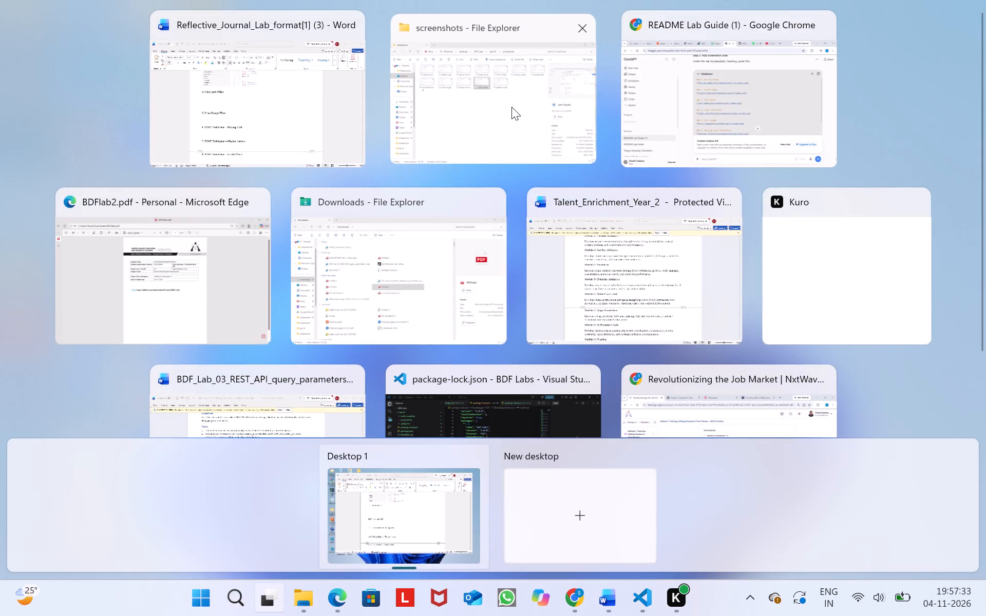
click(534, 135)
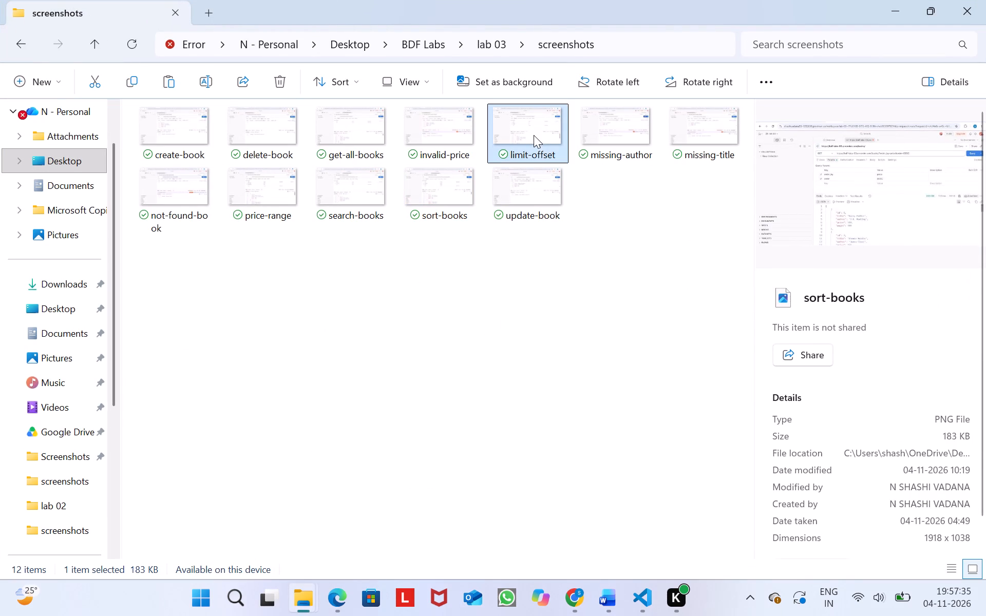
click(135, 76)
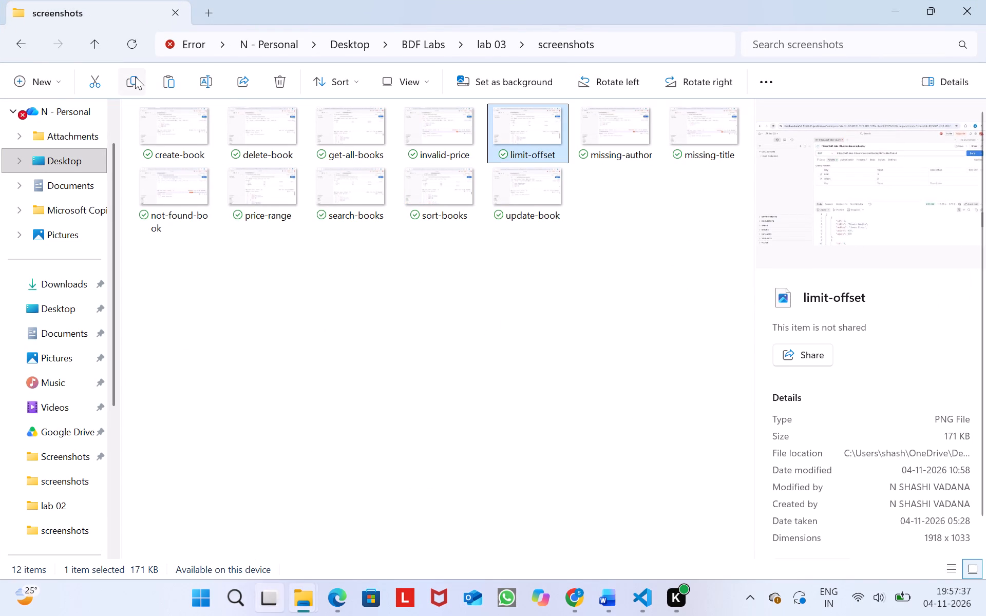
click(406, 103)
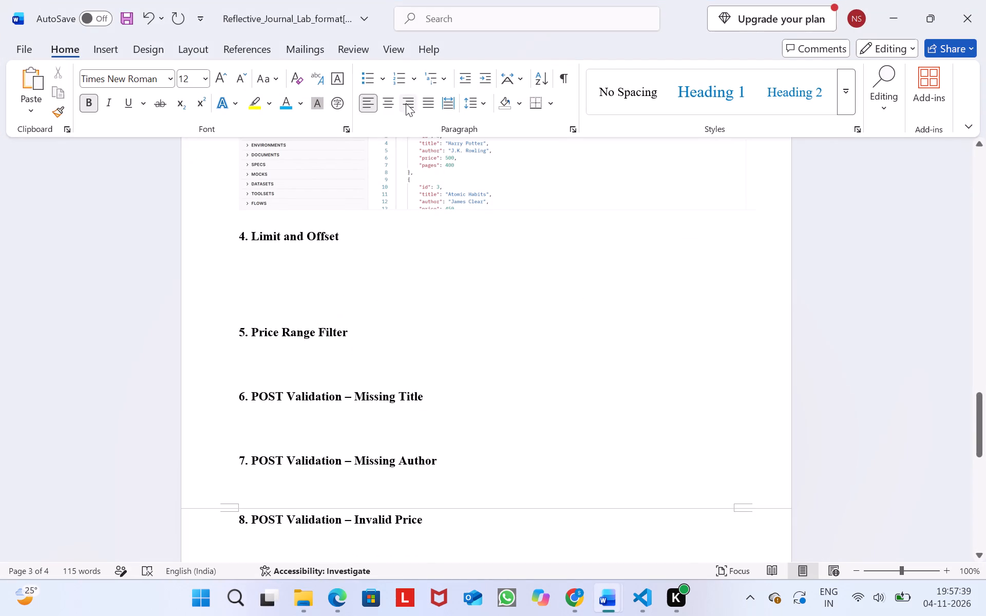
key(ctrl+v)
Enlarge the Limit and Offset screenshot proportionally past the text margin, to about the width of the Get All Books screenshot.
click(505, 404)
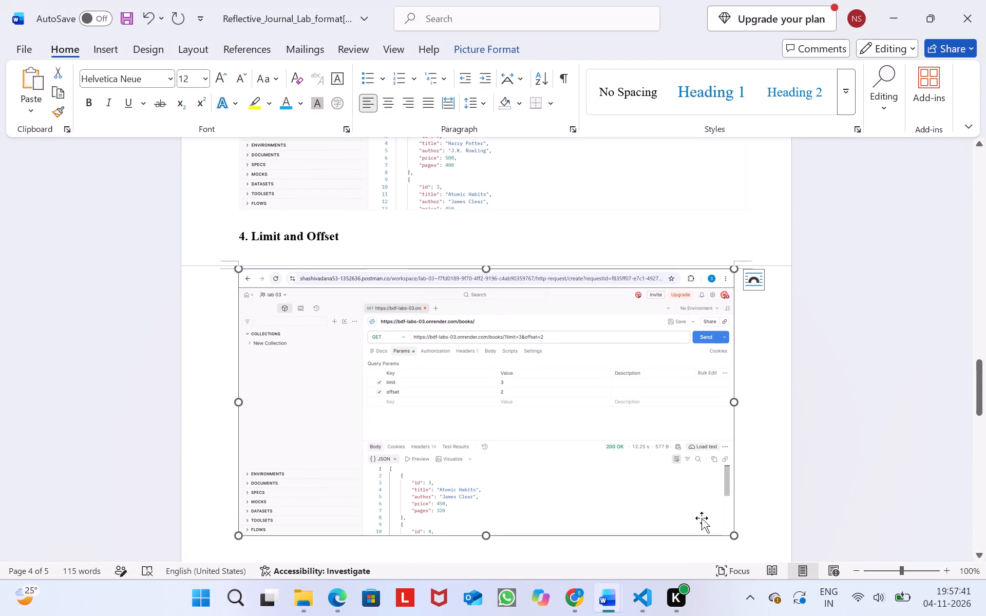
drag(731, 535, 728, 528)
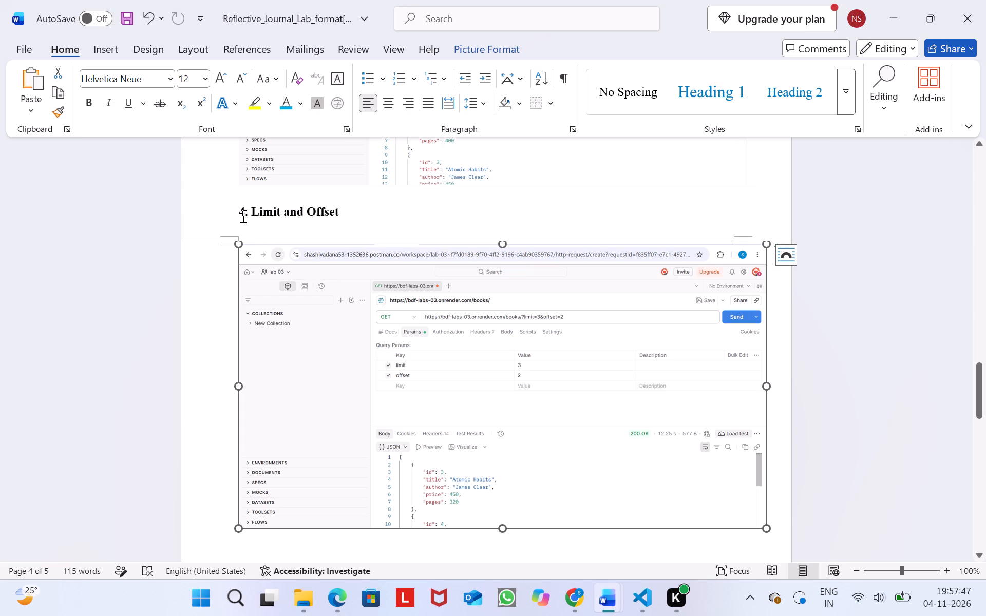
Insert nine blank lines above the "4. Limit and Offset" heading to move it onto the next page with its screenshot.
click(242, 216)
key(Left)
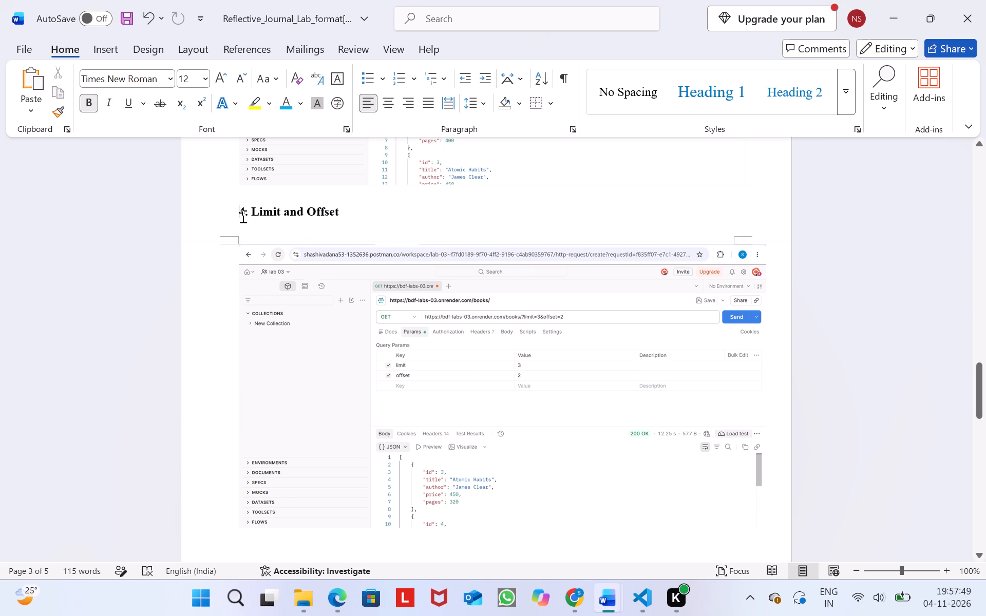
key(Return)
key(Return)
key(Return)
key(Return)
key(Return)
key(Return)
key(Return)
key(Return)
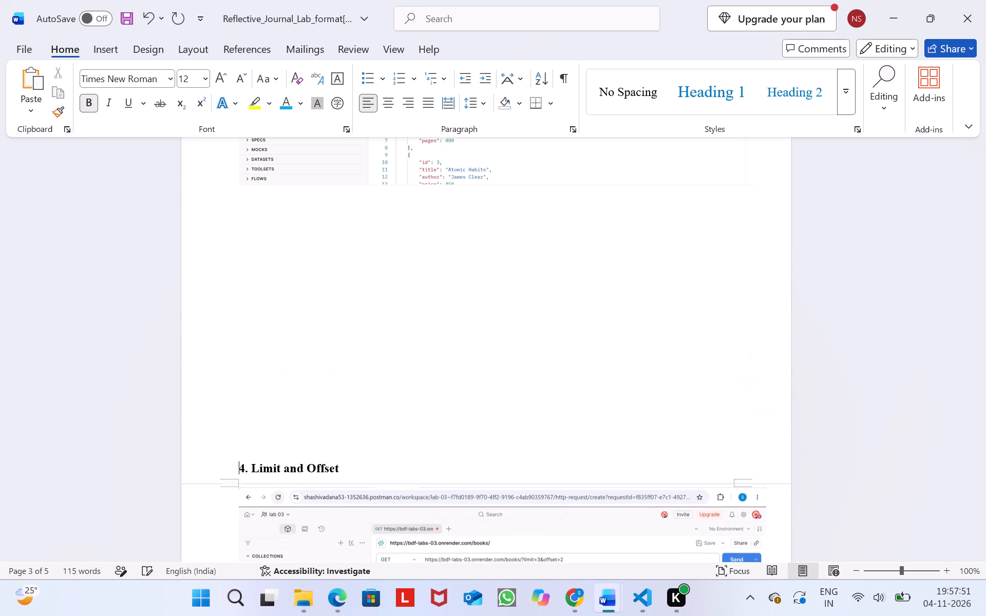
key(Return)
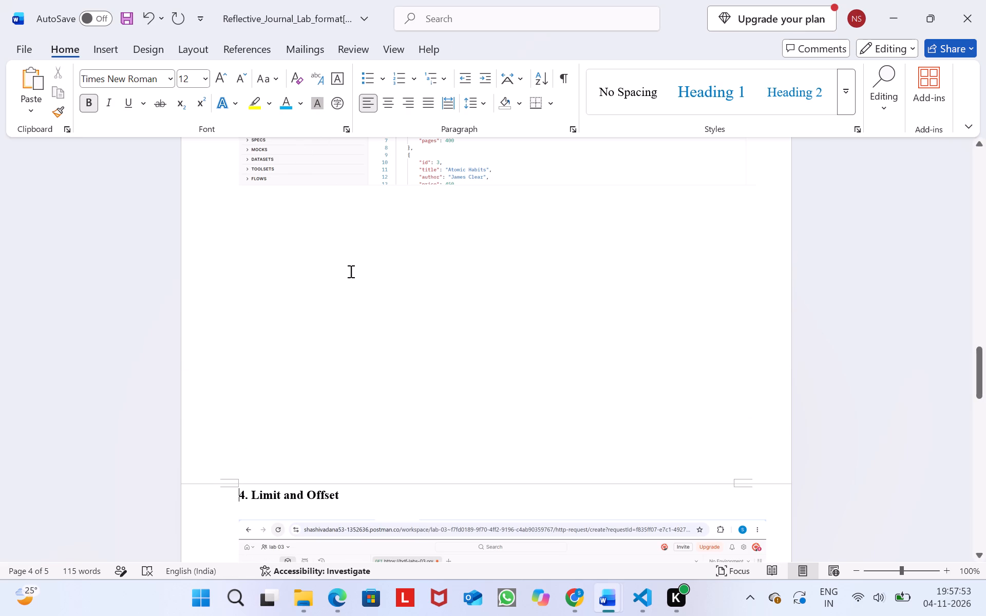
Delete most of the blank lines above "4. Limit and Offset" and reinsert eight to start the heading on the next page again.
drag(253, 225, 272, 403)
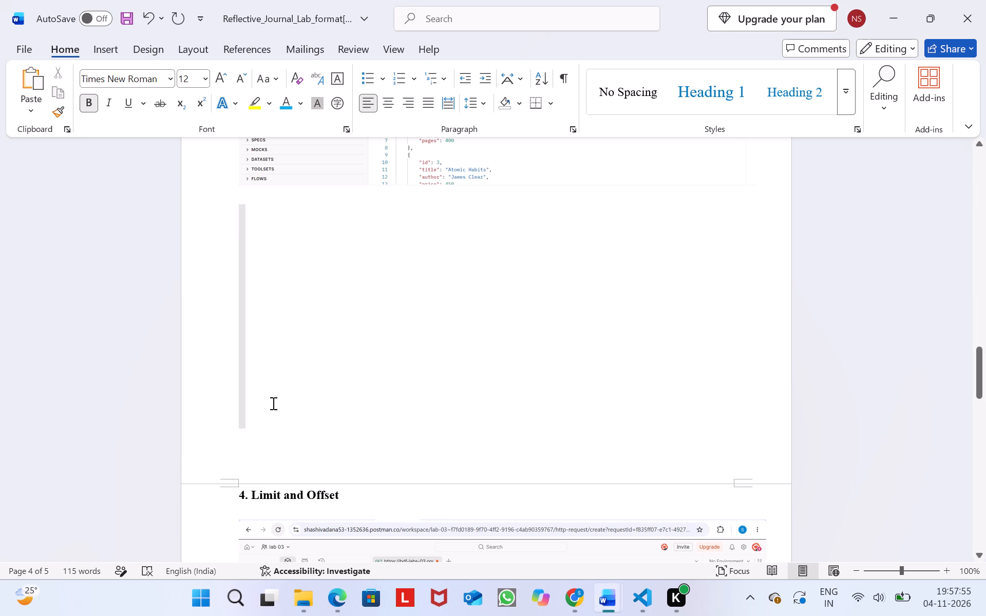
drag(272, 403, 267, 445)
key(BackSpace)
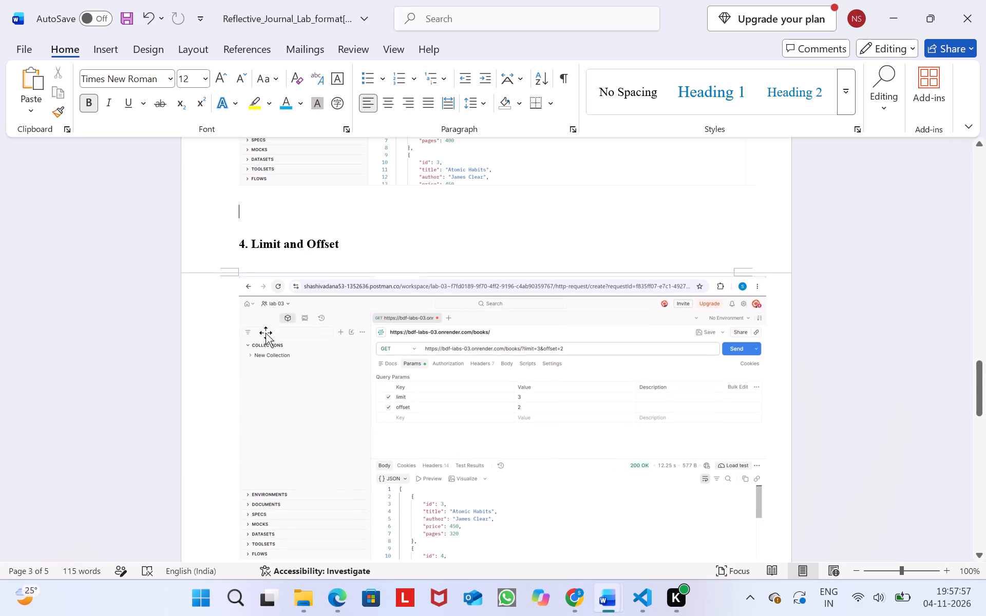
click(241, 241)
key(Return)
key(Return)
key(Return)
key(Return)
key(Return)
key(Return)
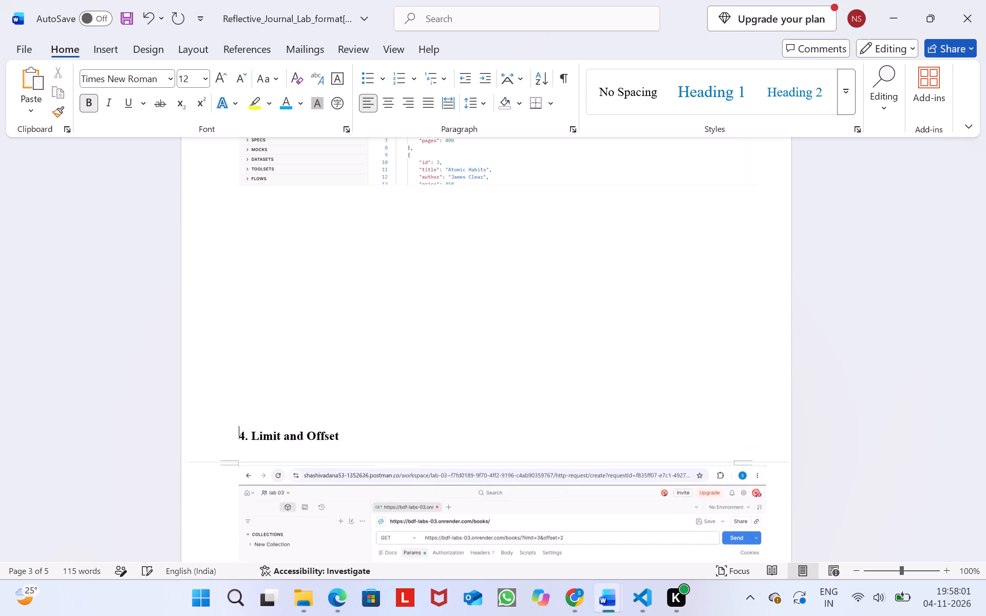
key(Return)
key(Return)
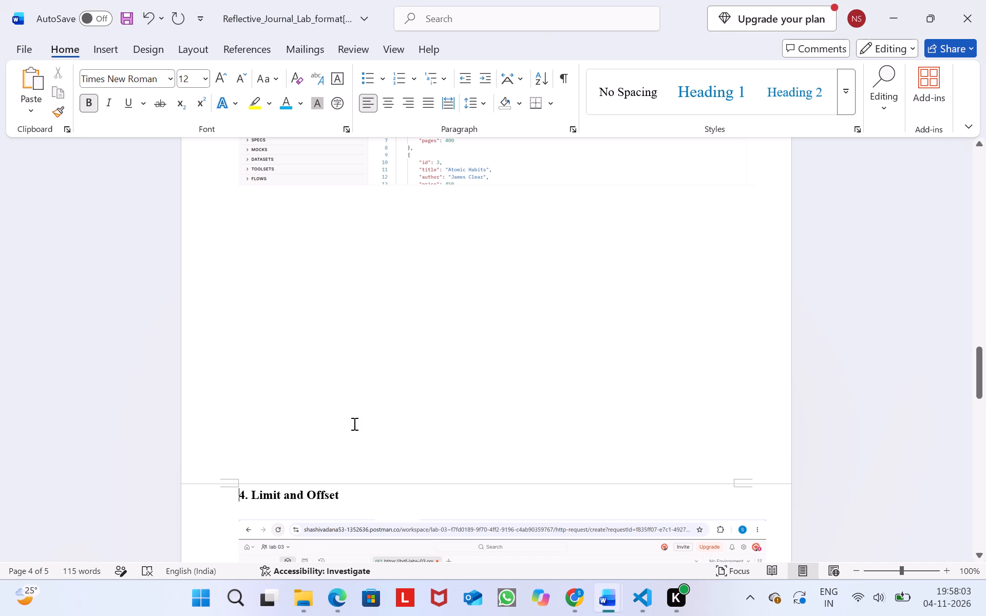
Add one blank line between the "4. Limit and Offset" heading and its screenshot.
click(347, 496)
key(Return)
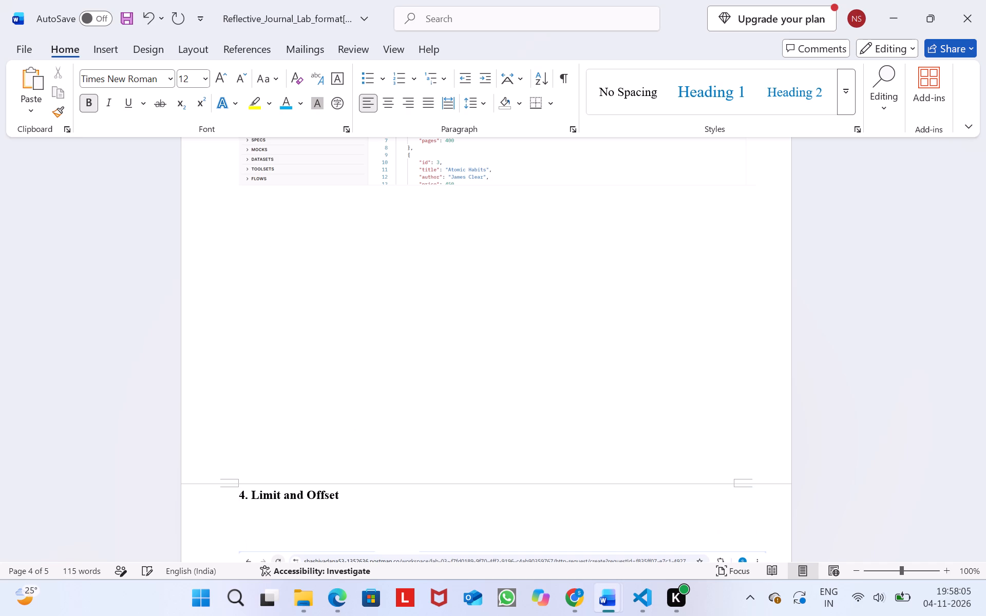
Add one blank line above and one below the "5. Price Range Filter" heading.
scroll(438, 496, down, 2)
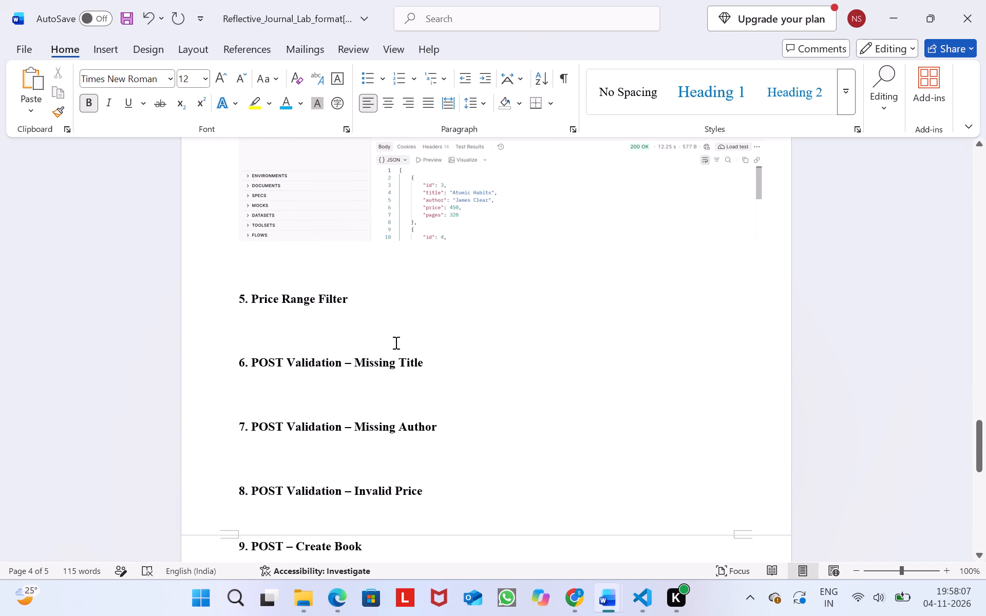
click(240, 300)
key(Return)
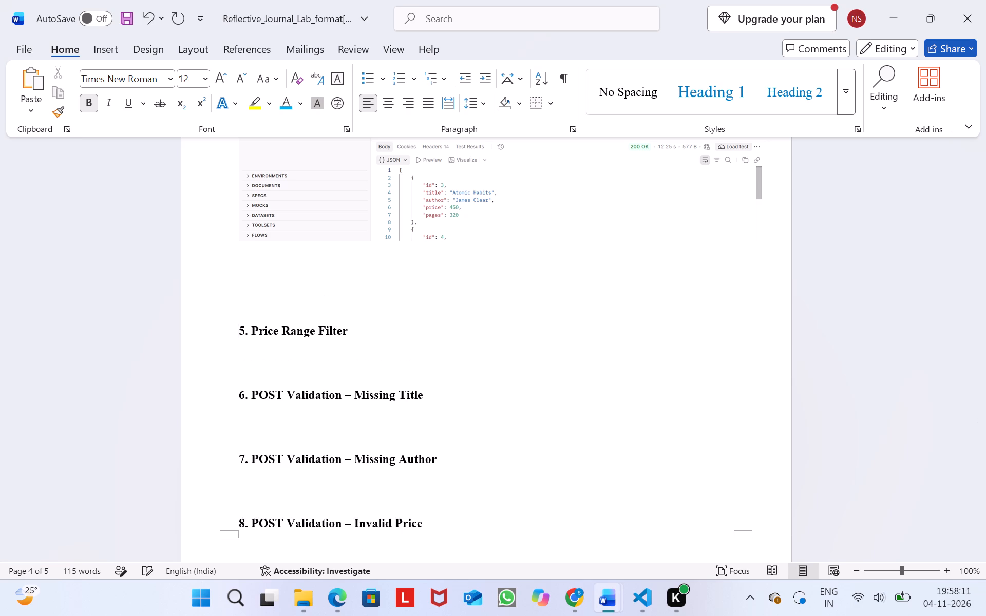
key(Down)
key(Return)
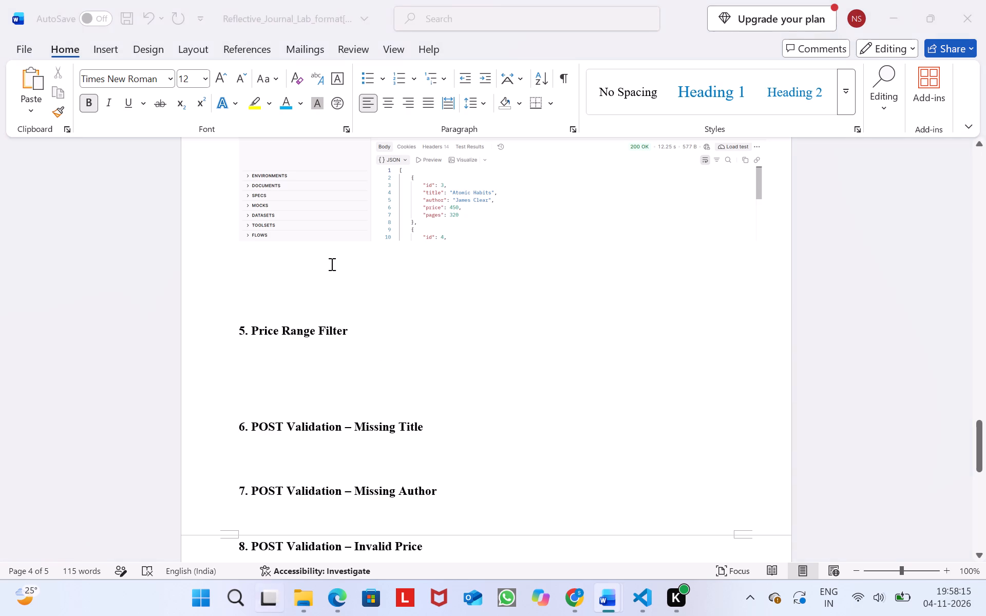
Copy the price-range image from the lab 03 screenshots folder and paste it under "5. Price Range Filter" in the Word journal.
click(267, 148)
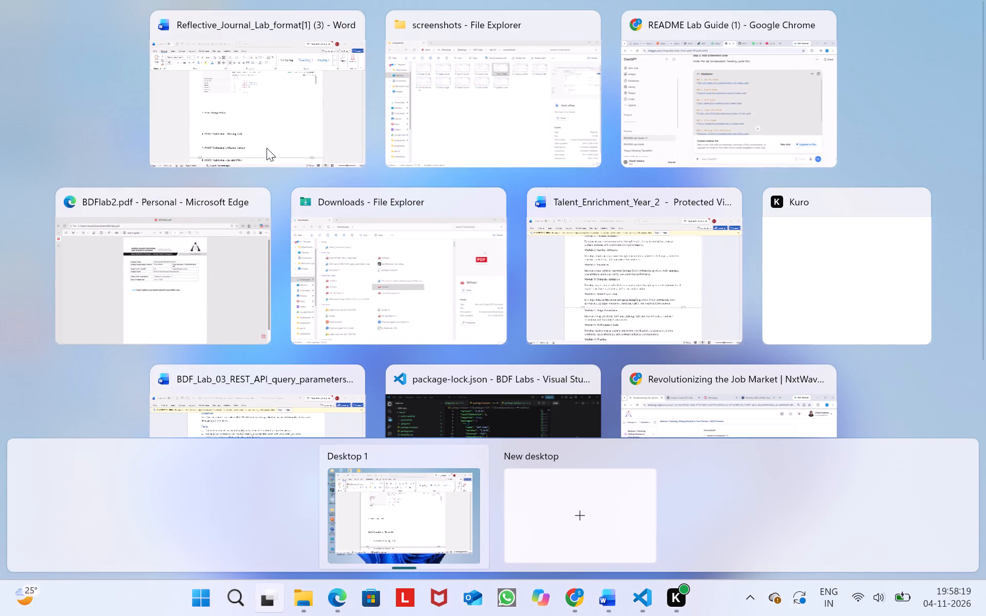
click(509, 131)
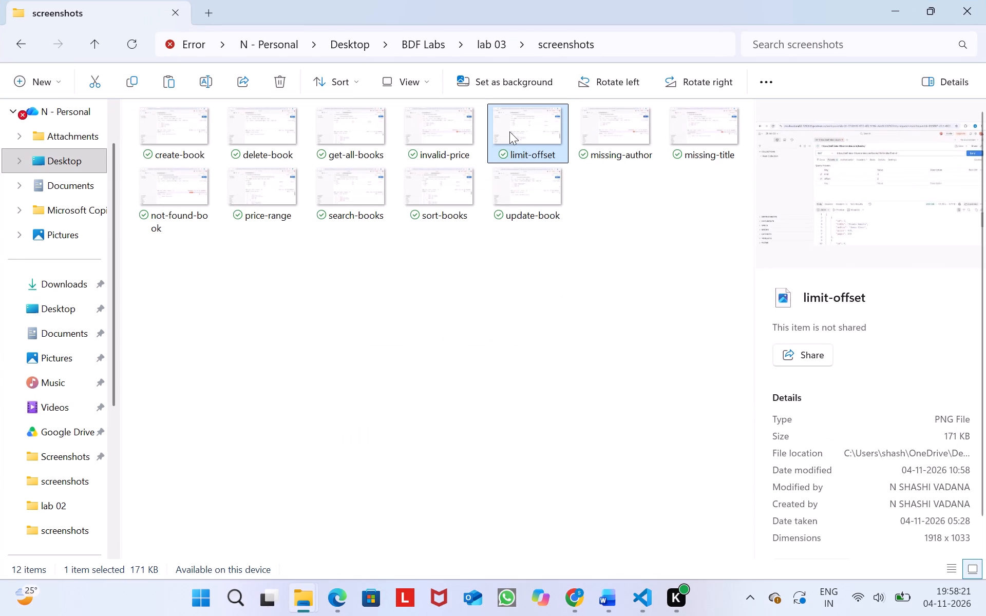
click(257, 211)
click(123, 78)
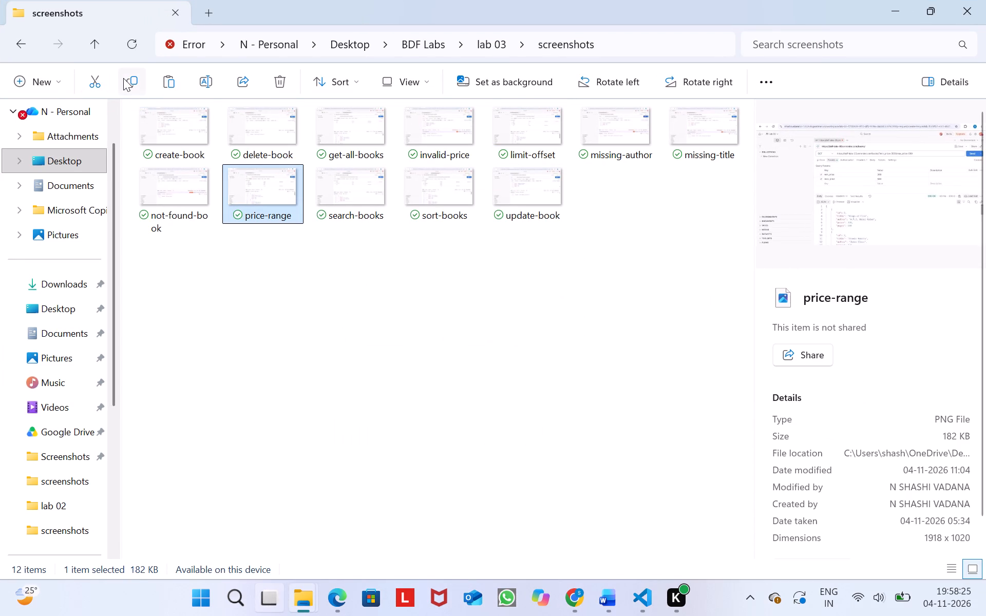
click(513, 99)
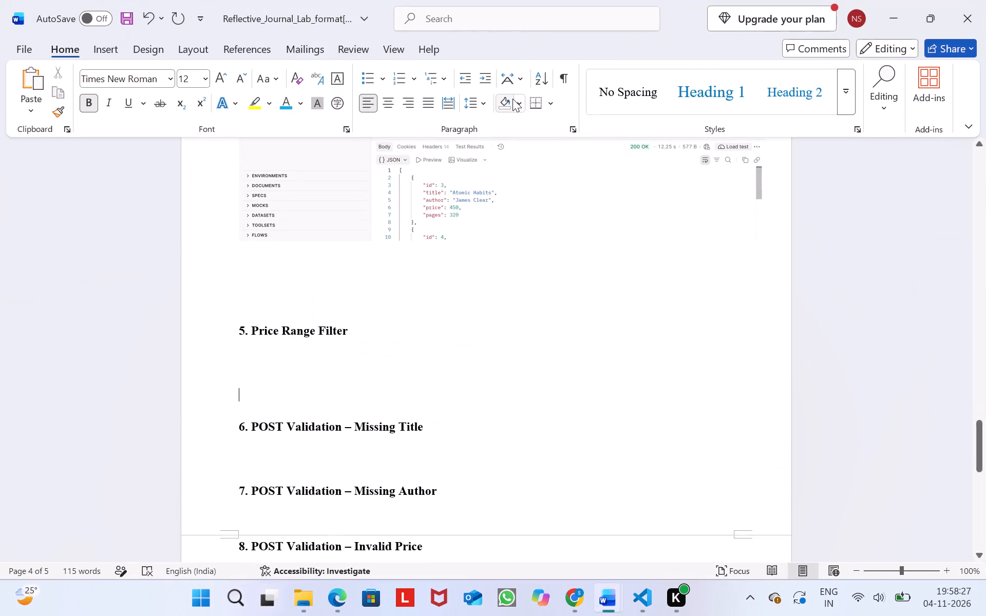
key(ctrl+v)
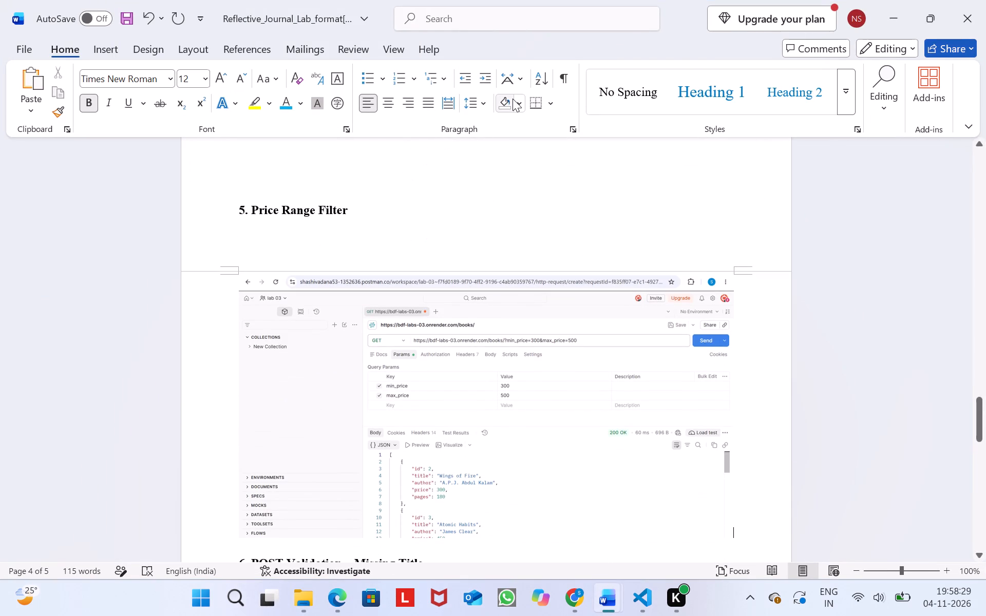
Add one blank line above and one below the "6. POST Validation – Missing Title" heading.
scroll(496, 368, down, 1)
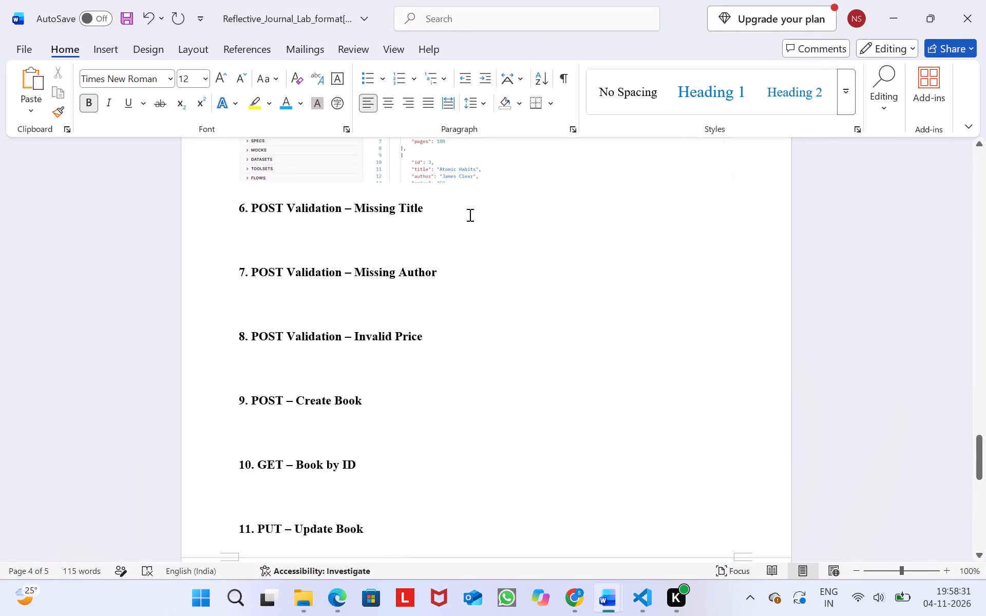
click(237, 209)
key(Return)
key(Down)
key(Return)
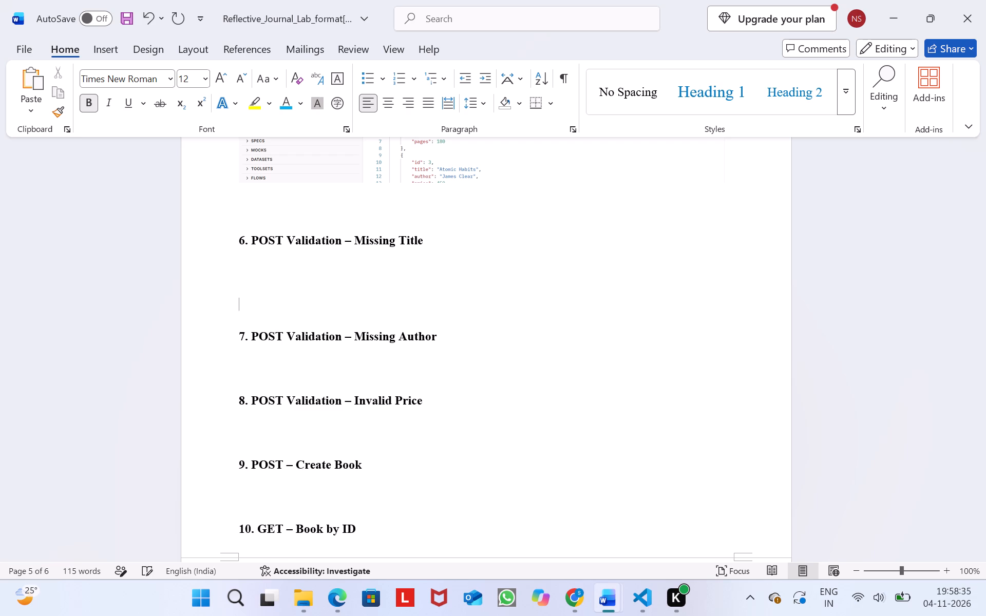
Preview and copy missing-title from the lab 03 screenshots folder, and paste it under "6. POST Validation – Missing Title" in Word.
click(508, 123)
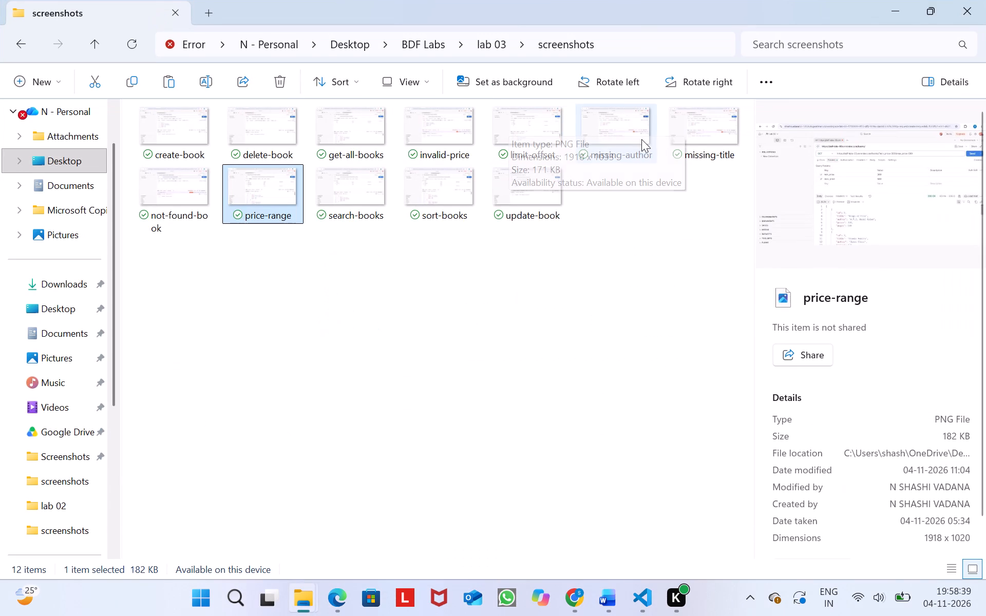
double_click(672, 134)
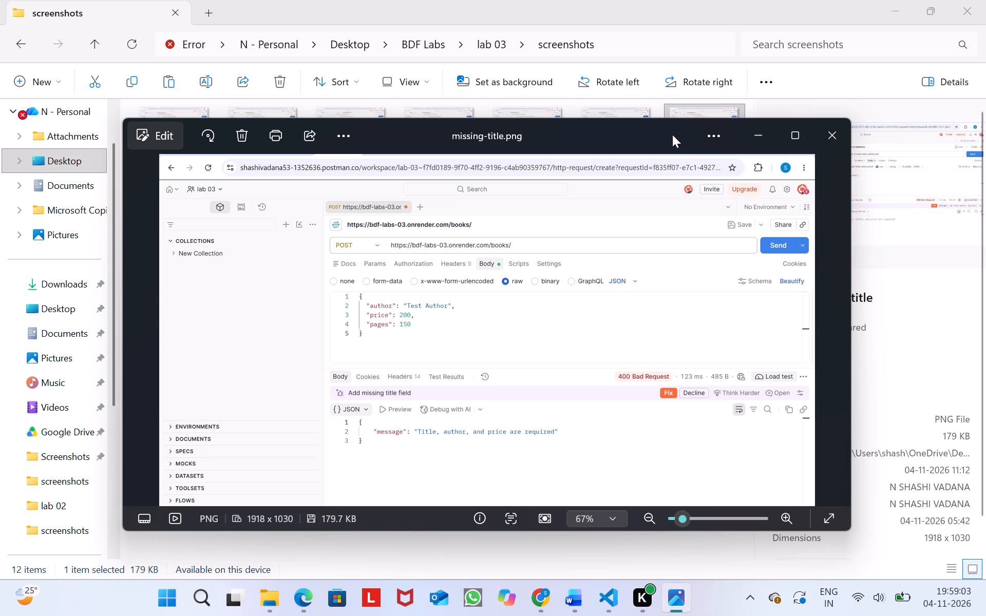
click(818, 137)
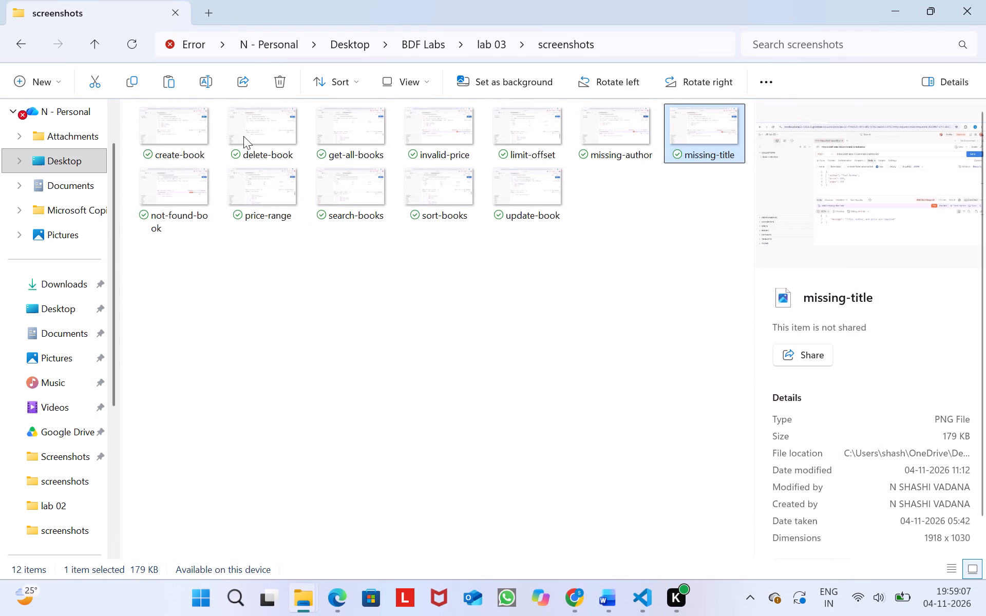
click(130, 76)
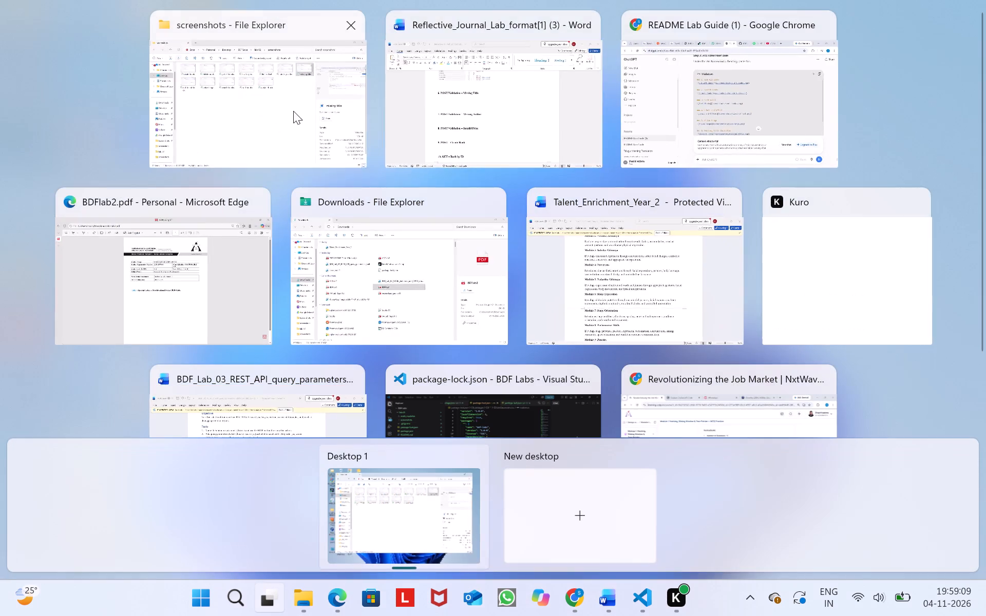
click(434, 115)
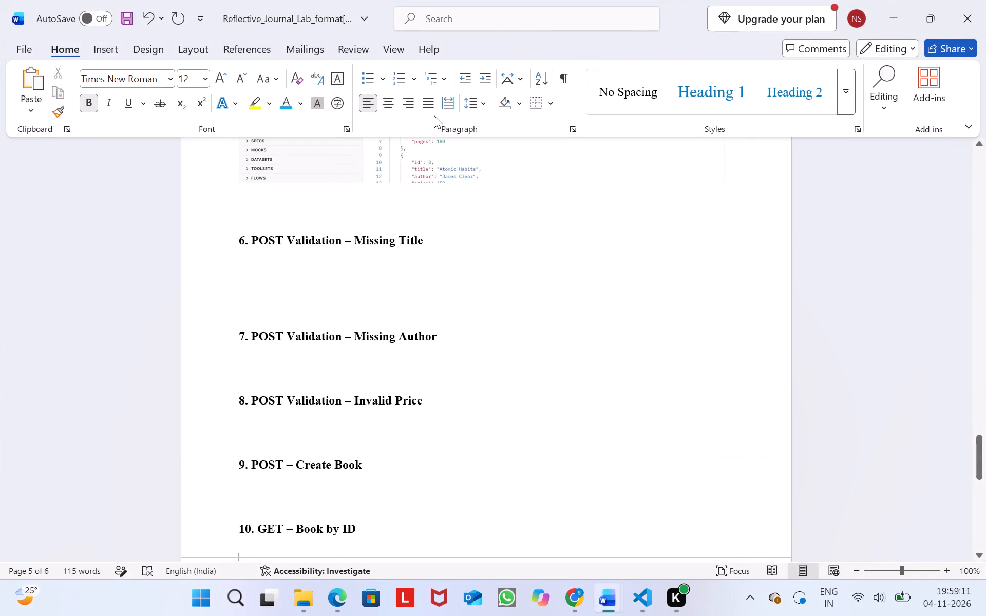
key(ctrl+v)
Enlarge the Missing Title screenshot proportionally to extend slightly past the text margin.
click(446, 346)
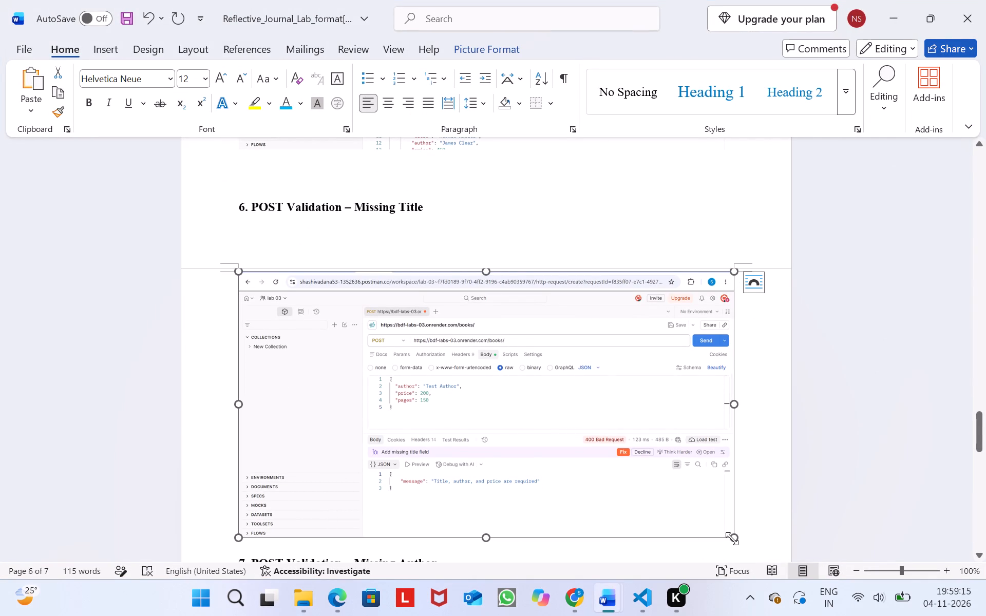
drag(732, 538, 766, 518)
click(773, 544)
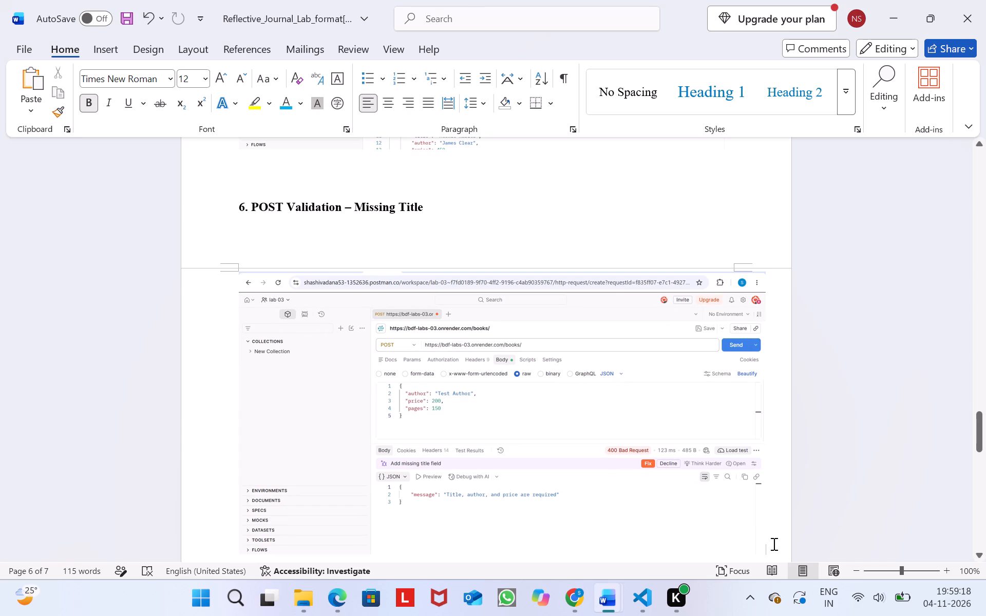
Enlarge the Price Range Filter screenshot proportionally until it extends slightly past the text margin.
scroll(773, 544, up, 3)
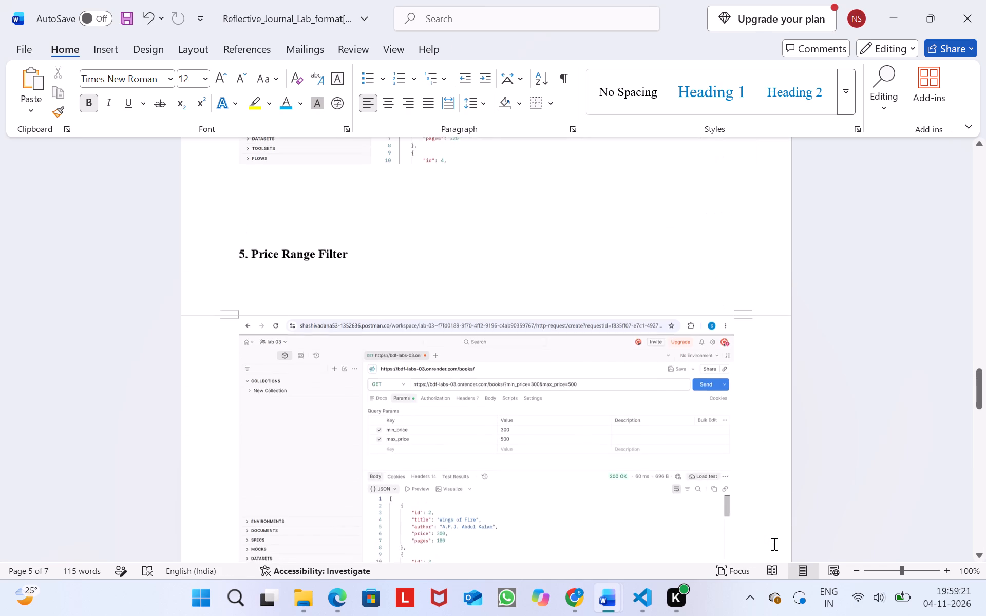
click(683, 529)
scroll(683, 529, down, 1)
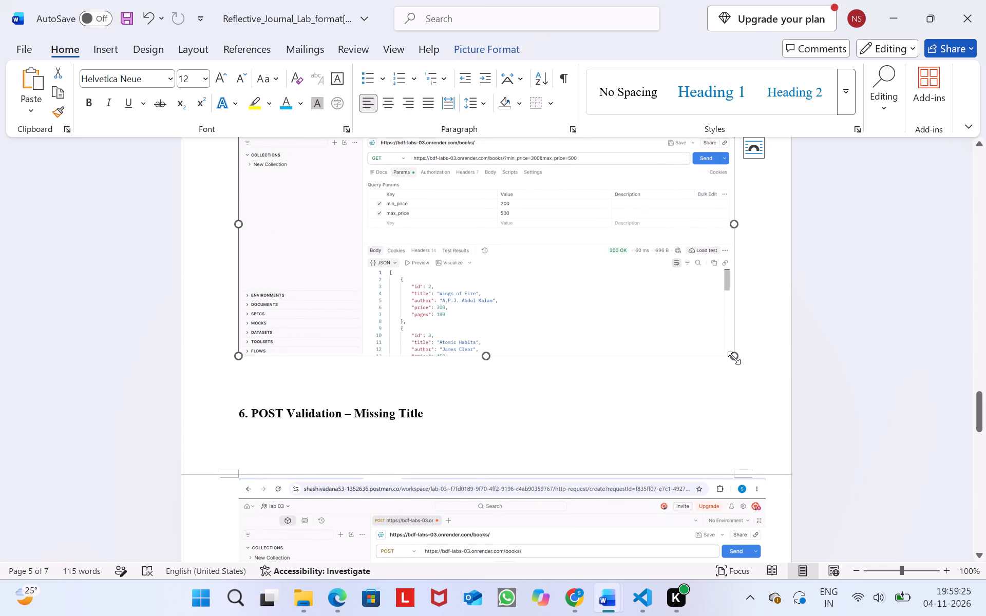
drag(734, 358, 739, 369)
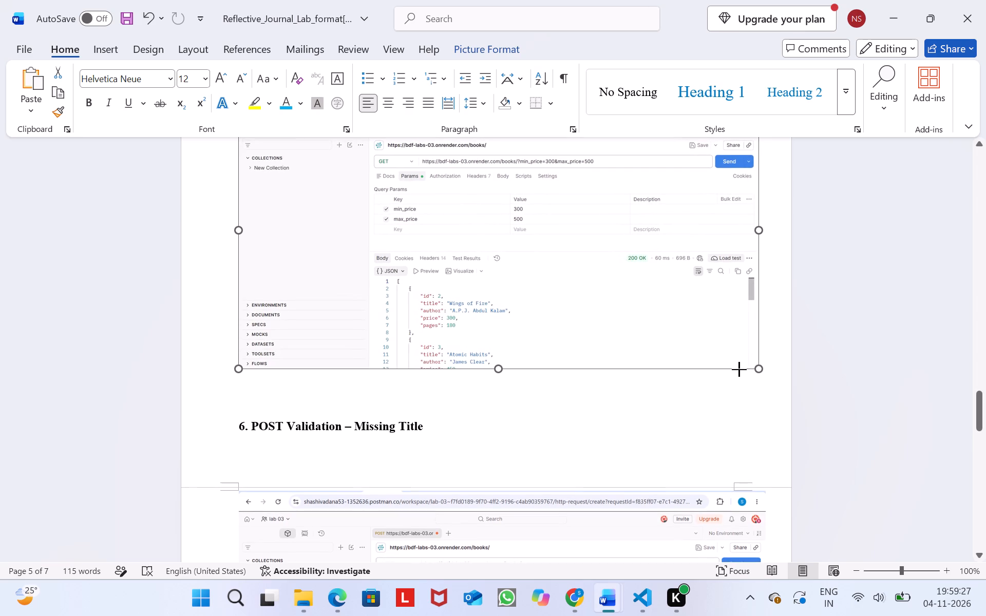
drag(739, 369, 737, 365)
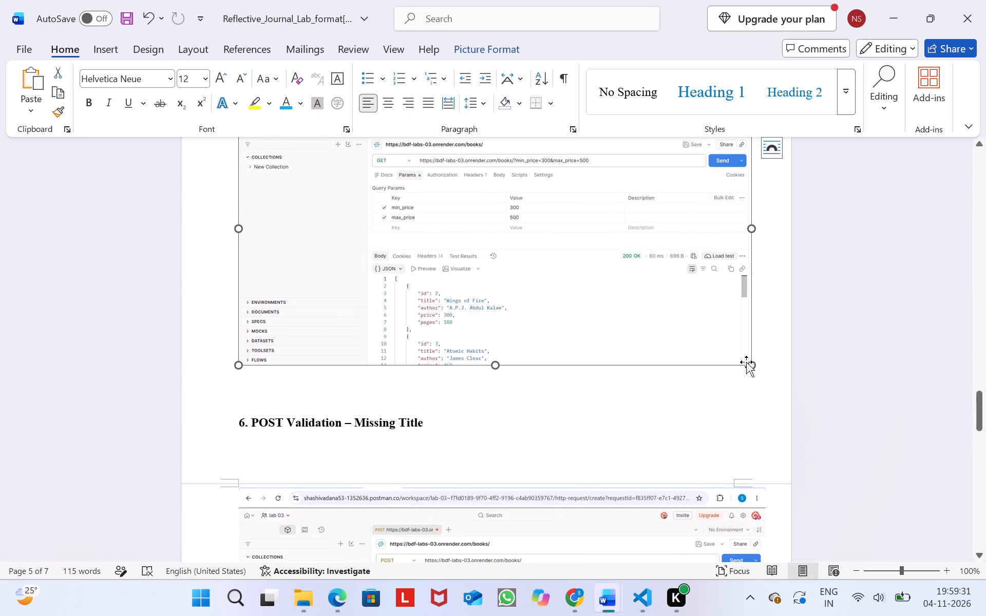
drag(752, 365, 753, 371)
Add one blank line below and one above the "7. POST Validation – Missing Author" heading.
scroll(742, 426, down, 2)
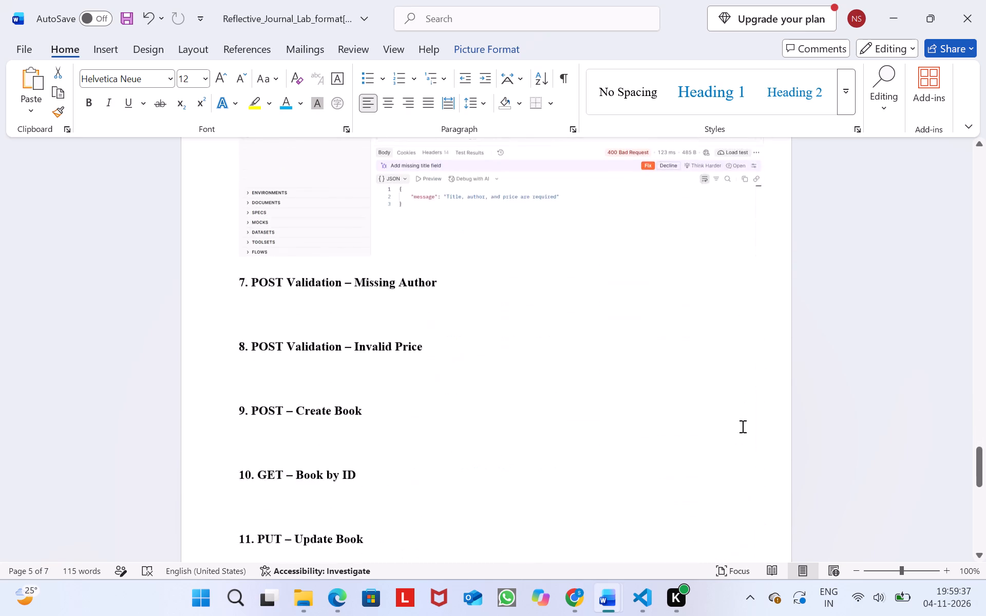
scroll(742, 426, down, 1)
click(243, 213)
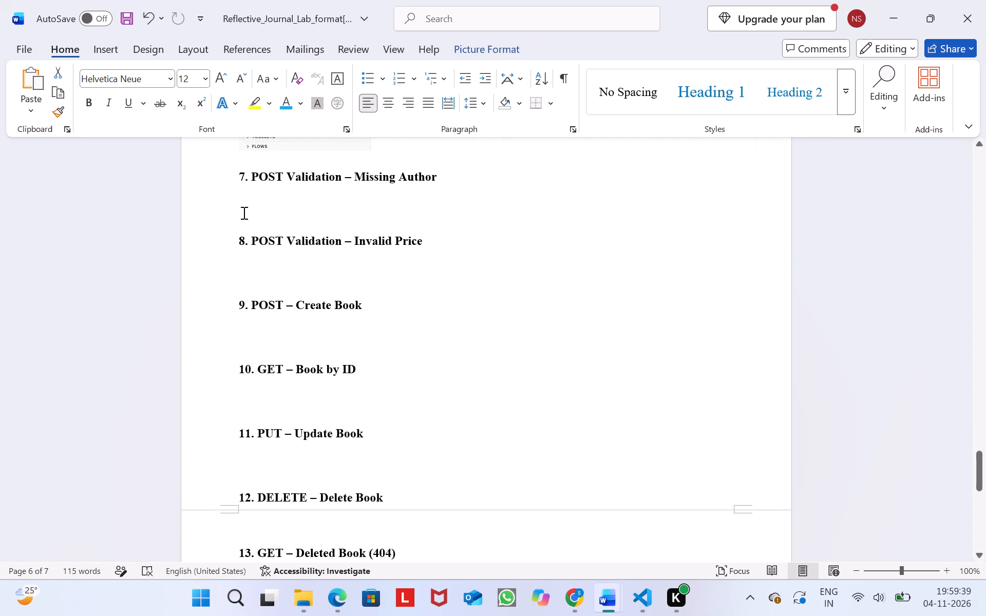
key(Return)
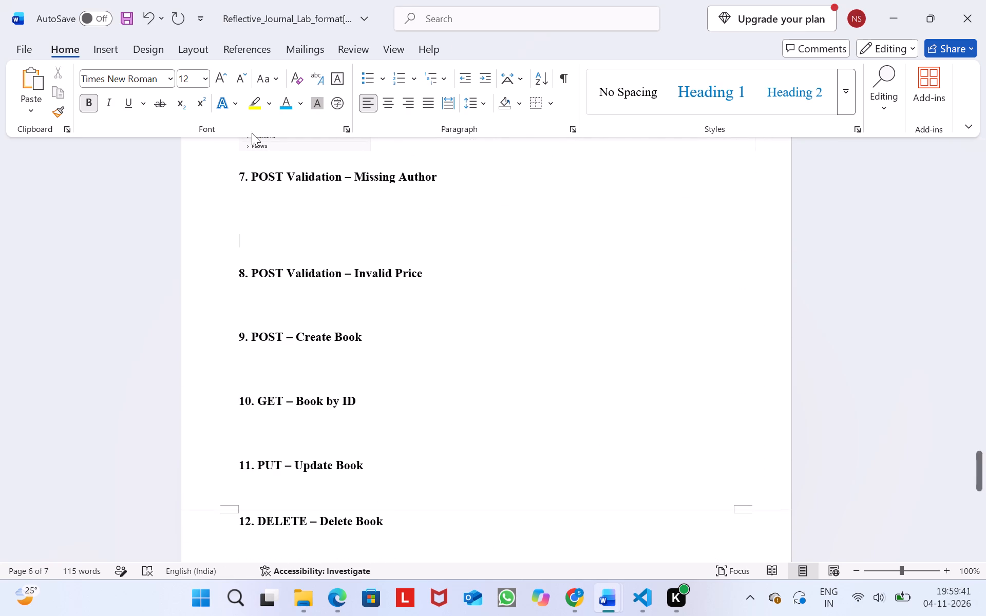
click(239, 175)
key(Return)
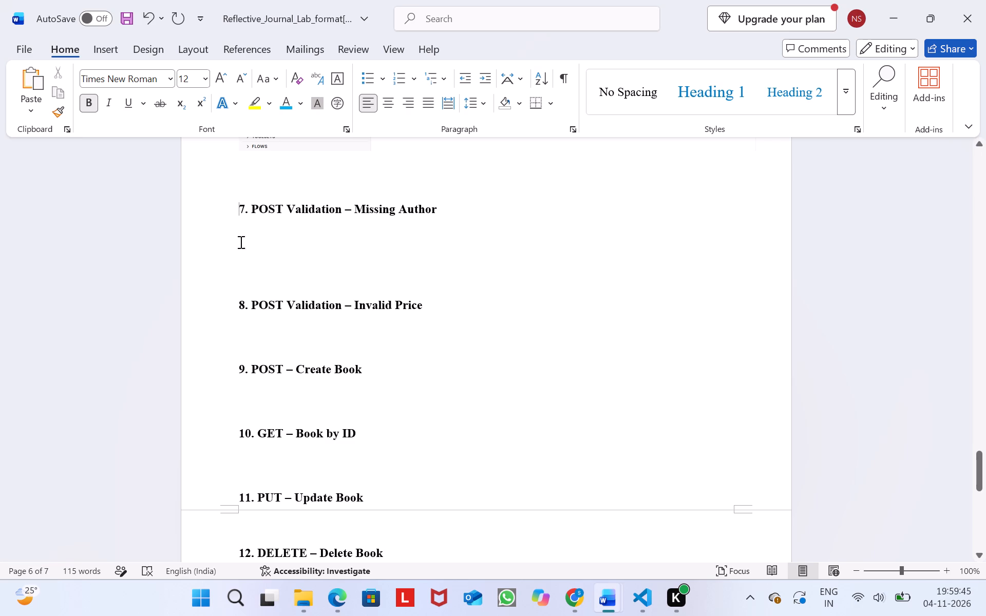
Copy missing-author from the lab 03 screenshots folder and paste it under "7. POST Validation – Missing Author" in Word.
click(240, 249)
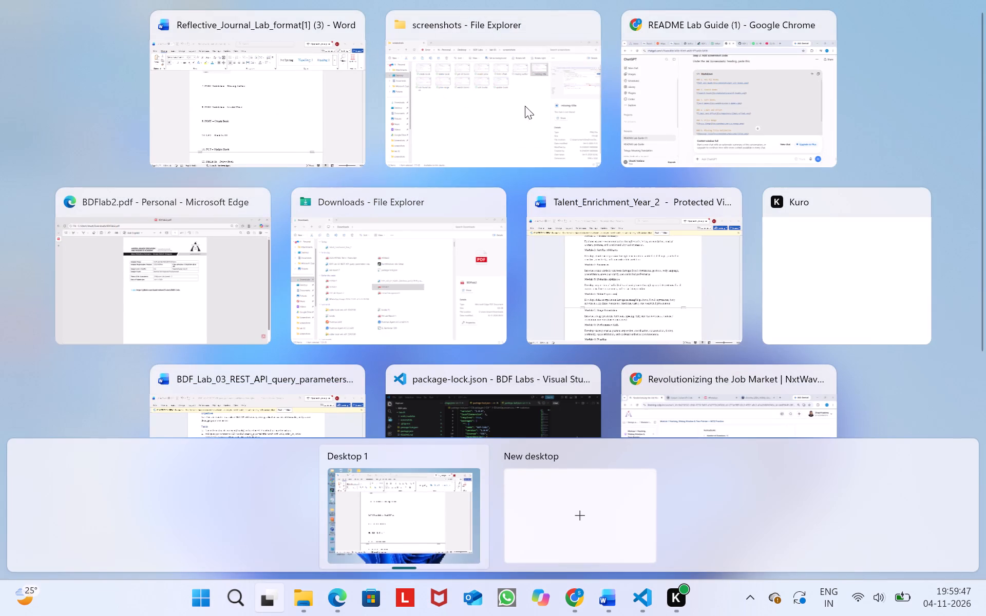
click(534, 104)
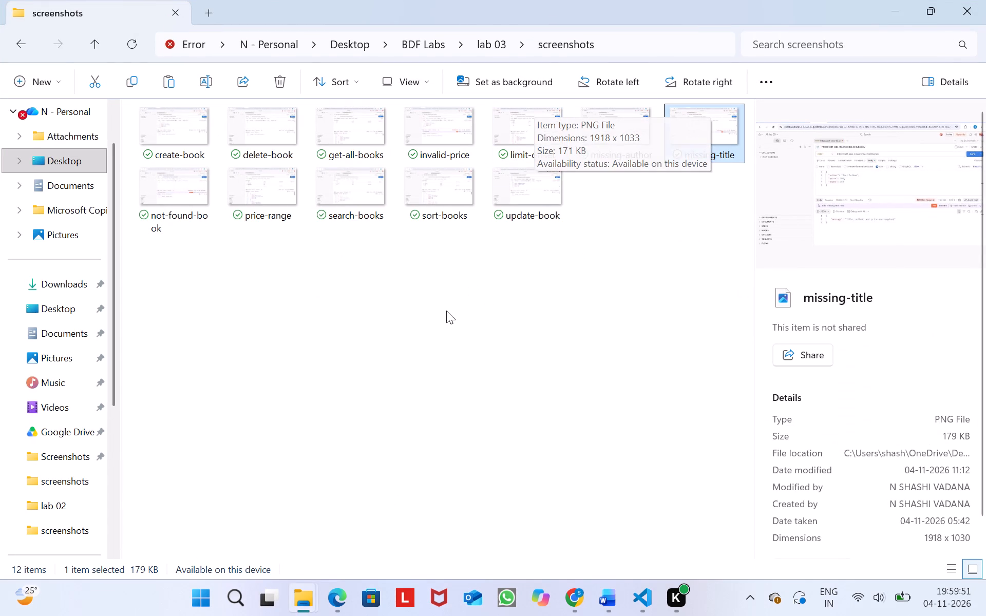
click(421, 339)
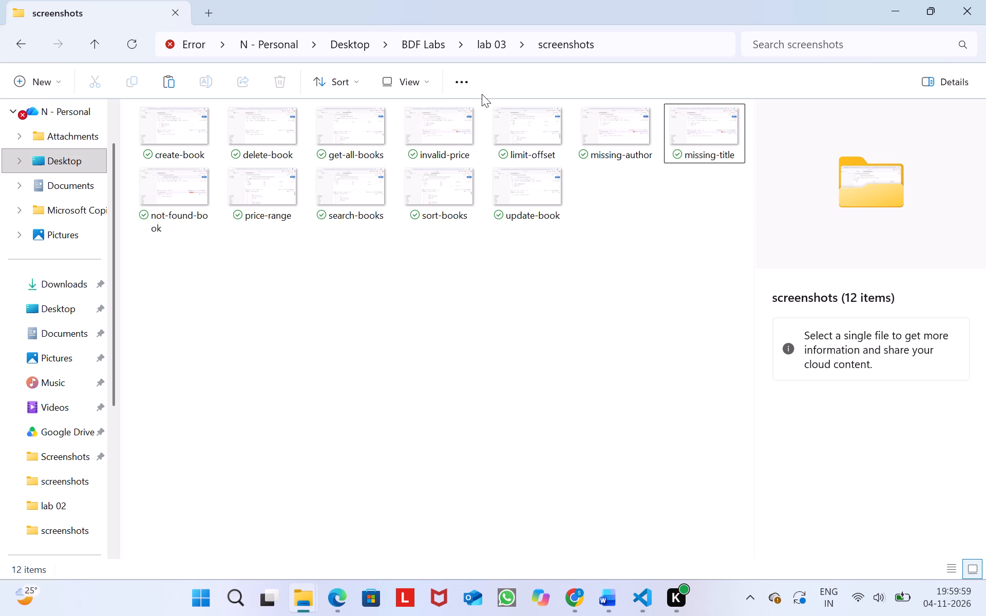
double_click(449, 116)
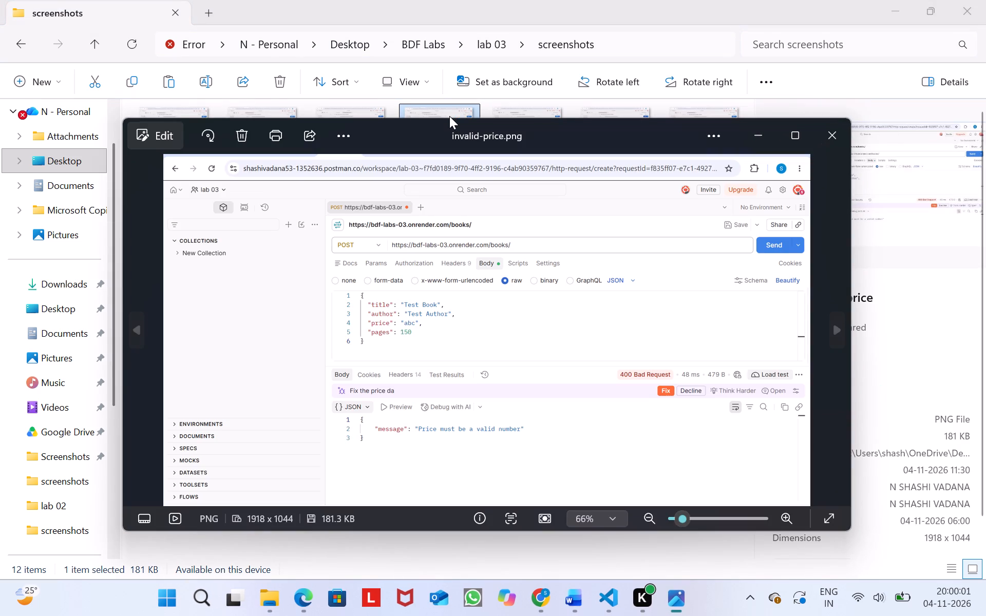
click(836, 136)
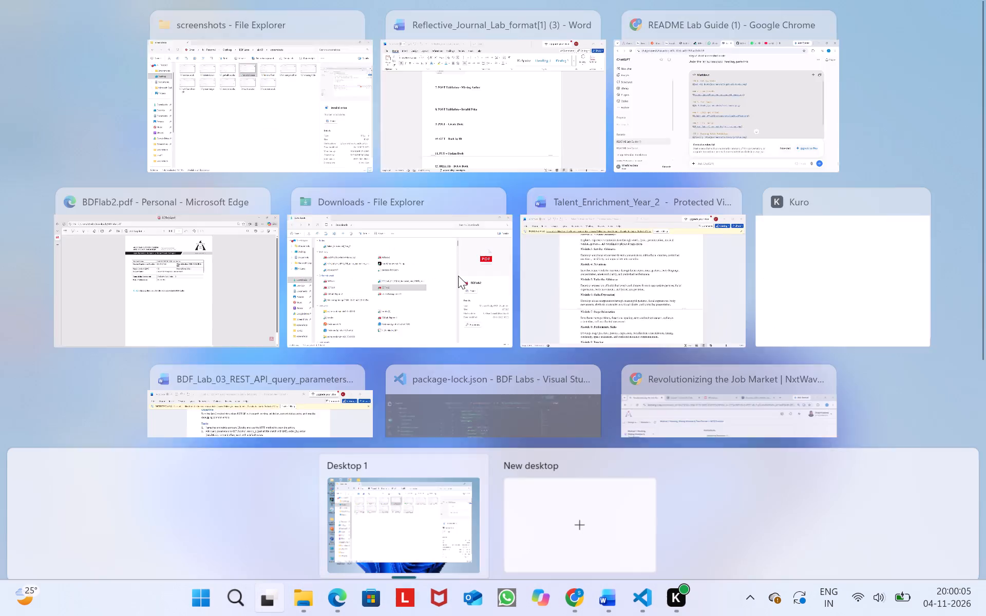
click(487, 118)
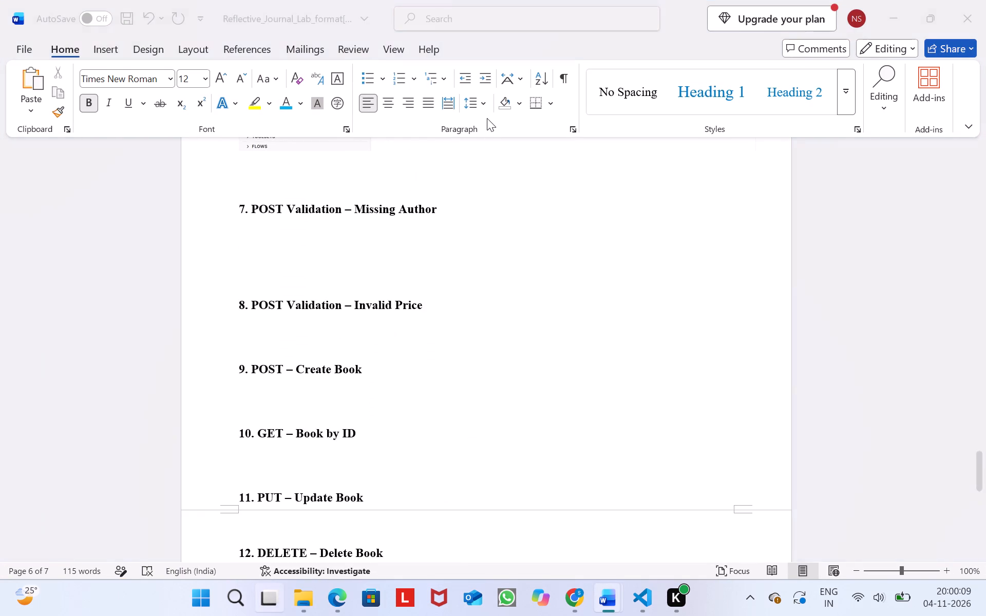
click(487, 118)
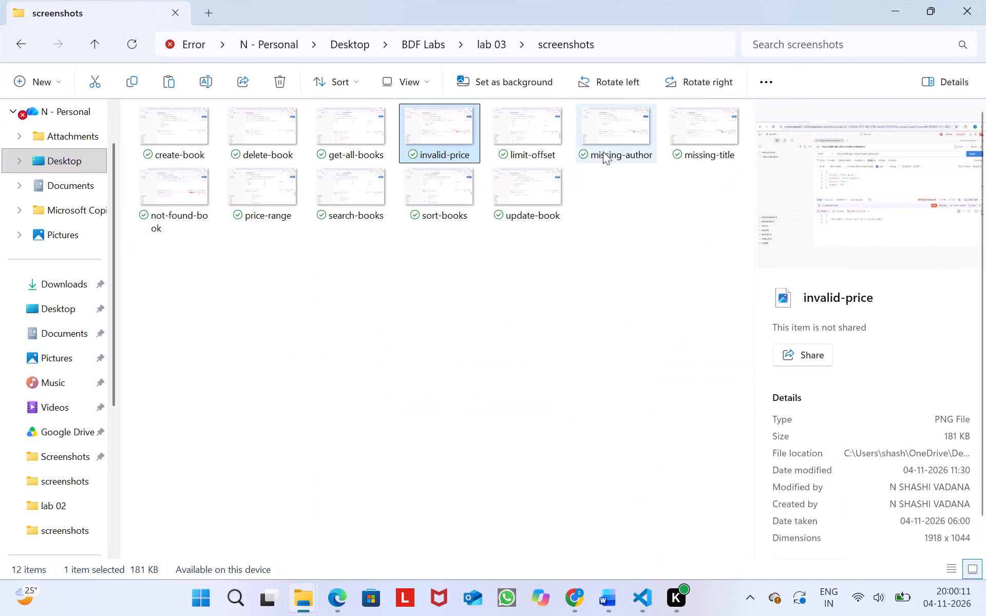
click(613, 157)
click(132, 79)
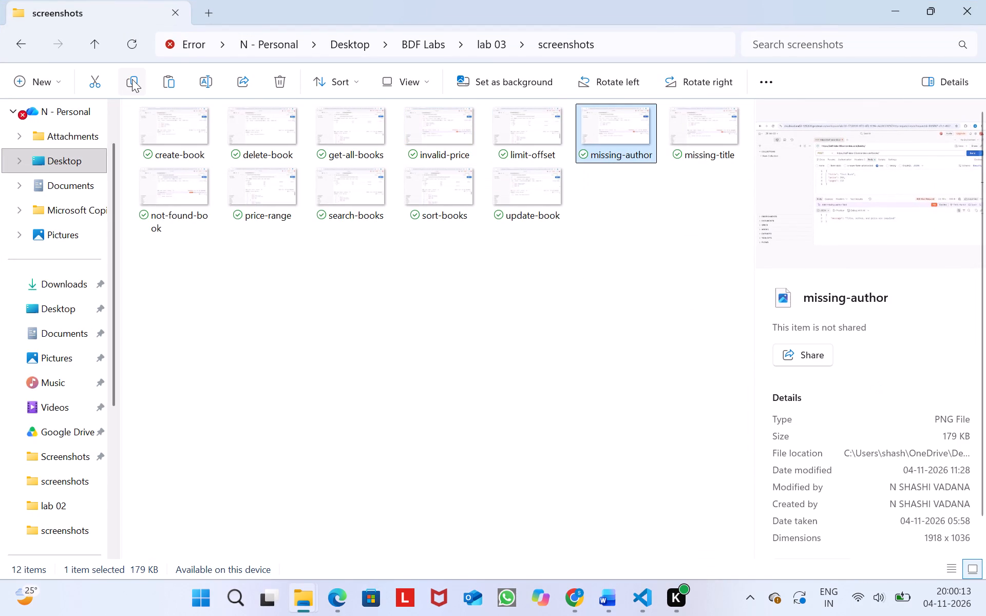
click(405, 115)
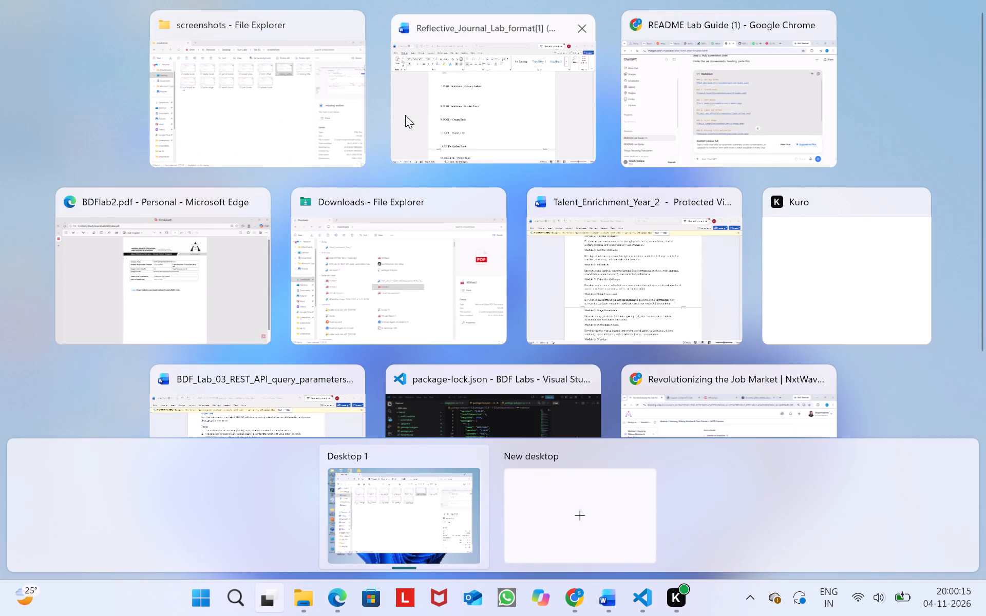
key(ctrl+v)
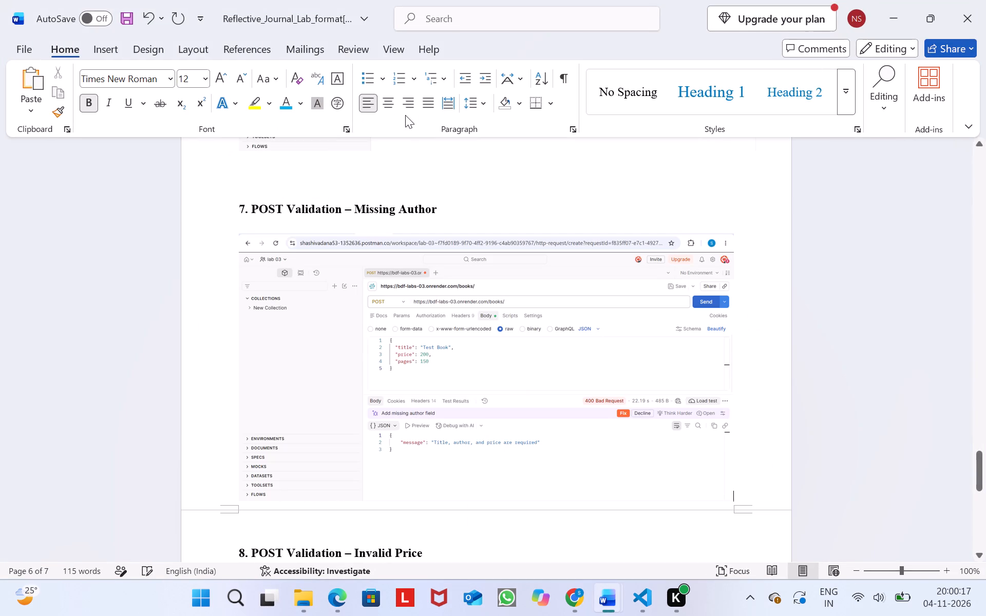
Shrink the Missing Author screenshot very slightly and proportionally so it fits within the text margins.
click(448, 376)
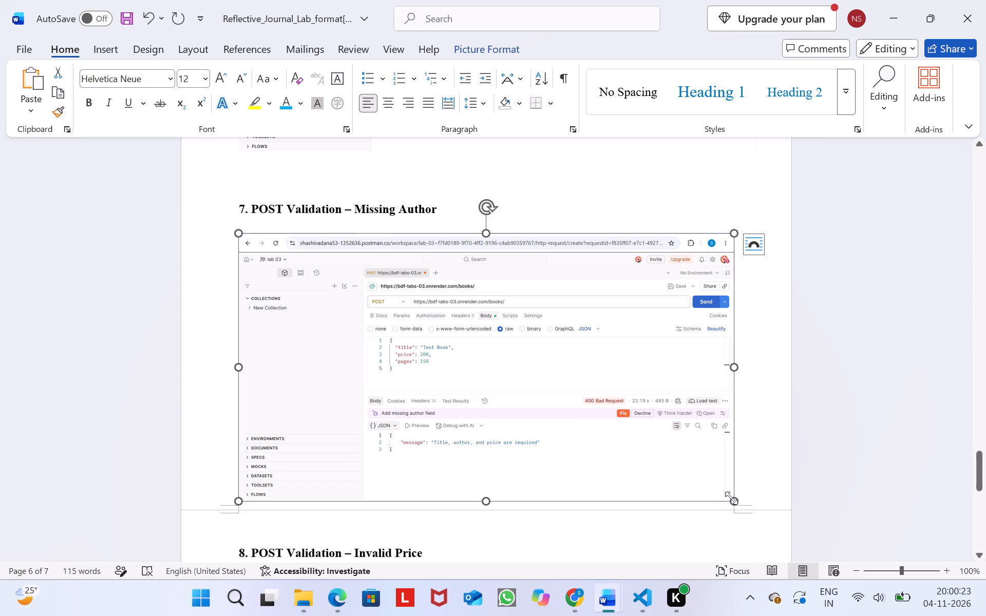
drag(731, 498, 732, 490)
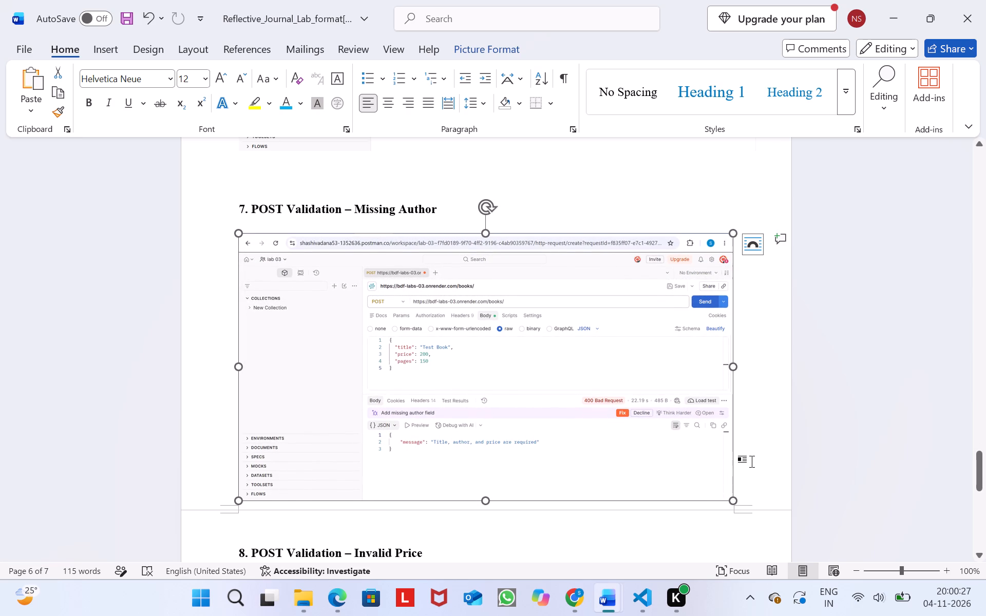
click(752, 462)
Shrink the Missing Title screenshot proportionally until its width fits just inside the text margins.
scroll(752, 462, up, 1)
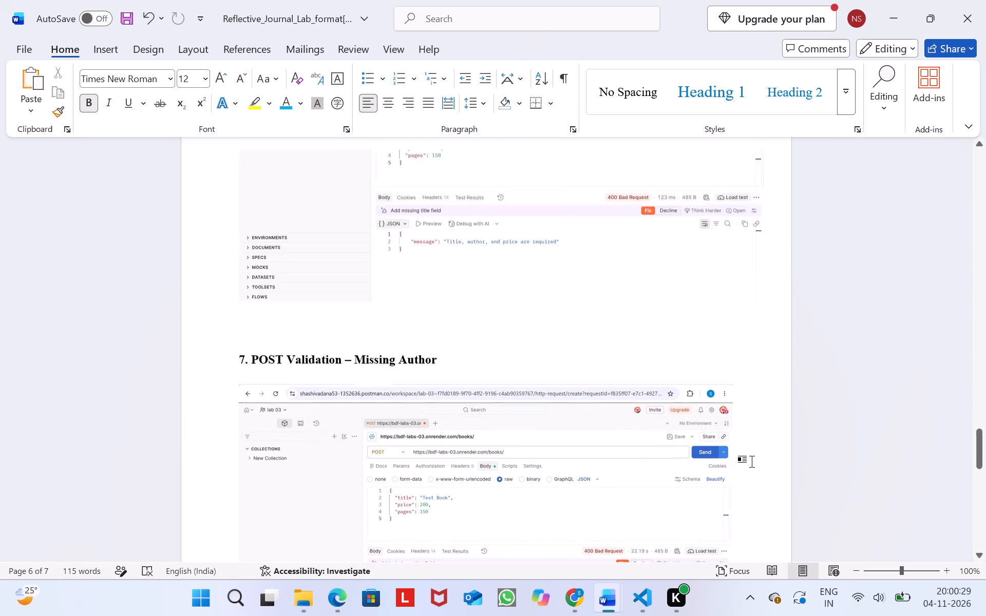
scroll(752, 462, up, 1)
click(665, 317)
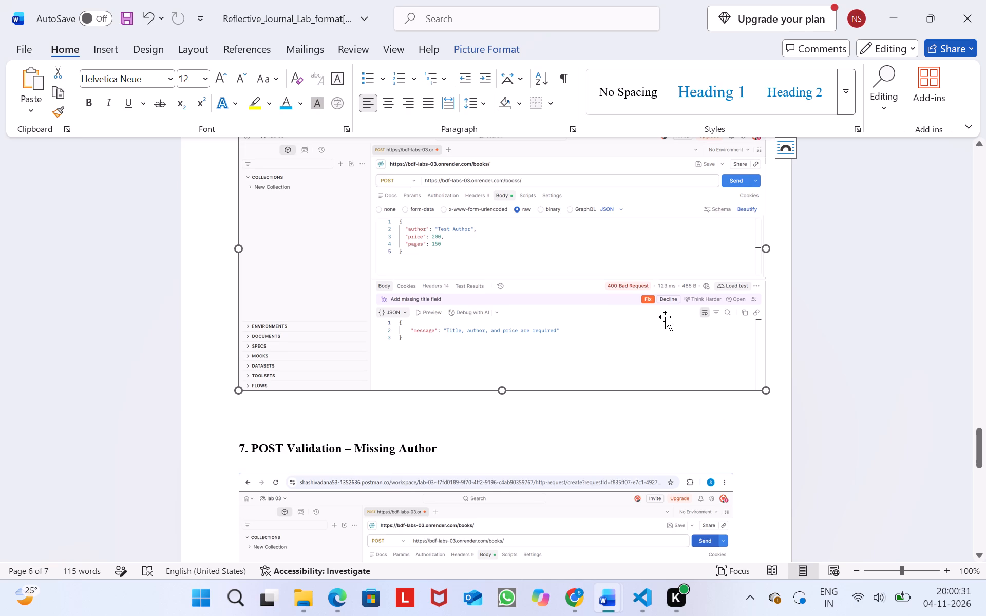
click(767, 390)
drag(767, 390, 716, 368)
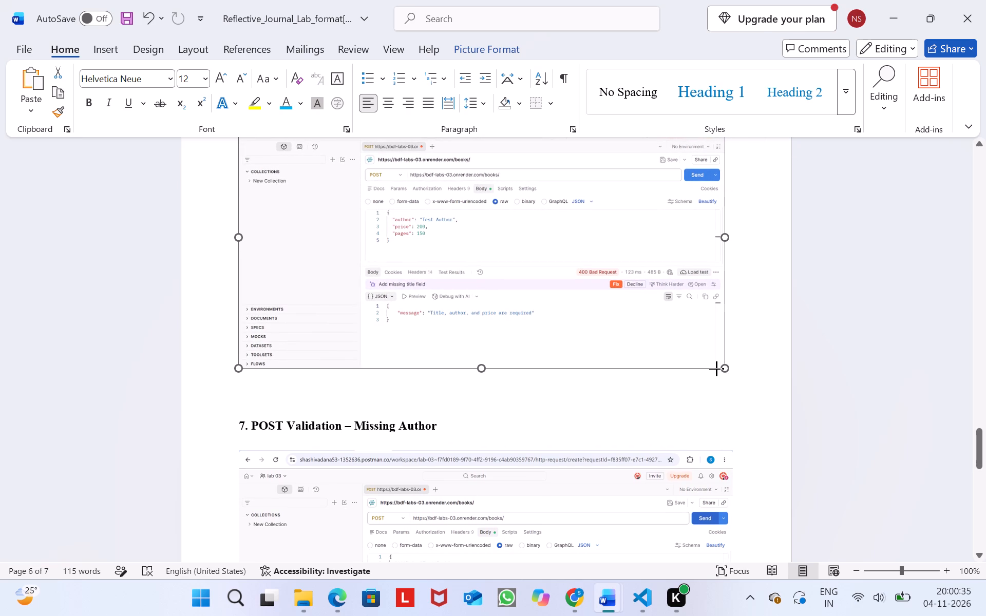
drag(716, 368, 717, 371)
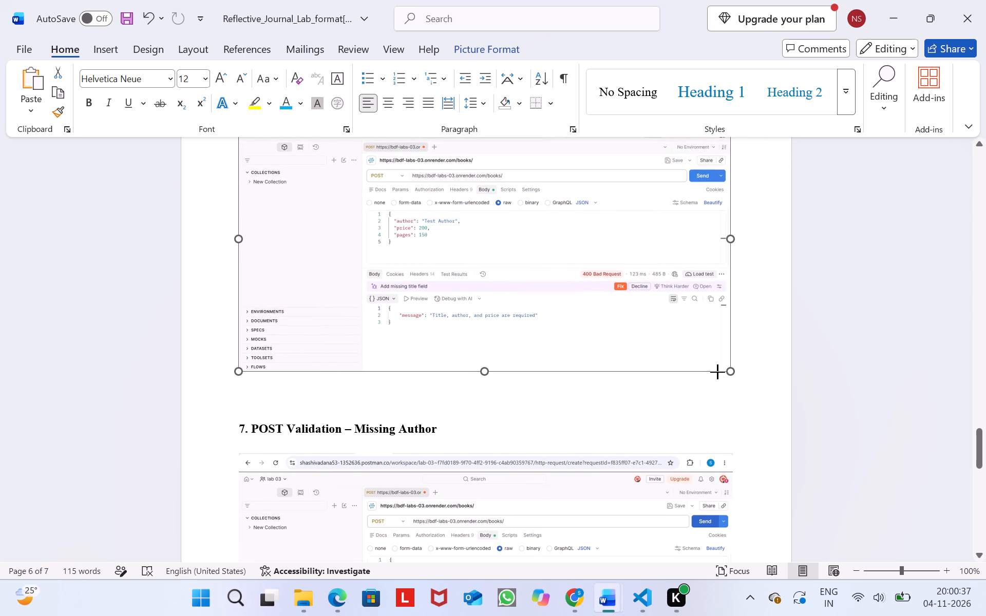
click(757, 407)
Shrink the Price Range Filter screenshot proportionally until its width fits just inside the text margins.
scroll(757, 407, up, 1)
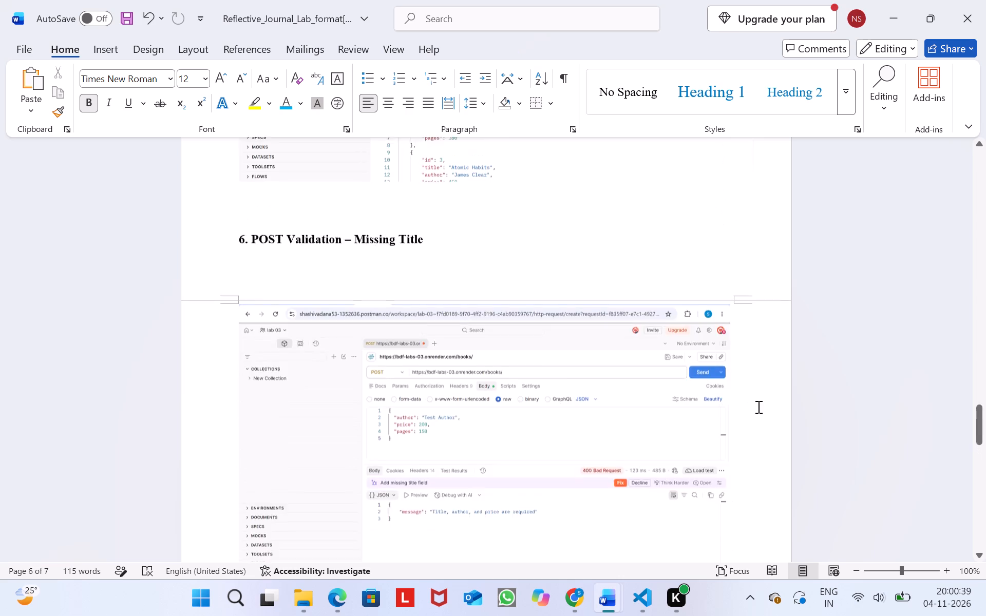
scroll(757, 407, up, 1)
click(669, 226)
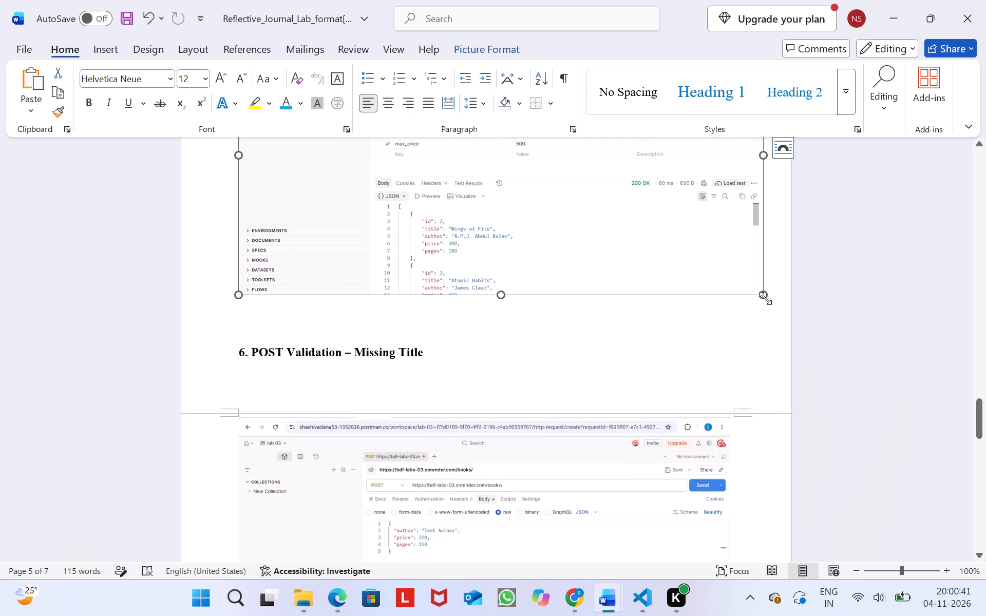
drag(762, 297, 690, 276)
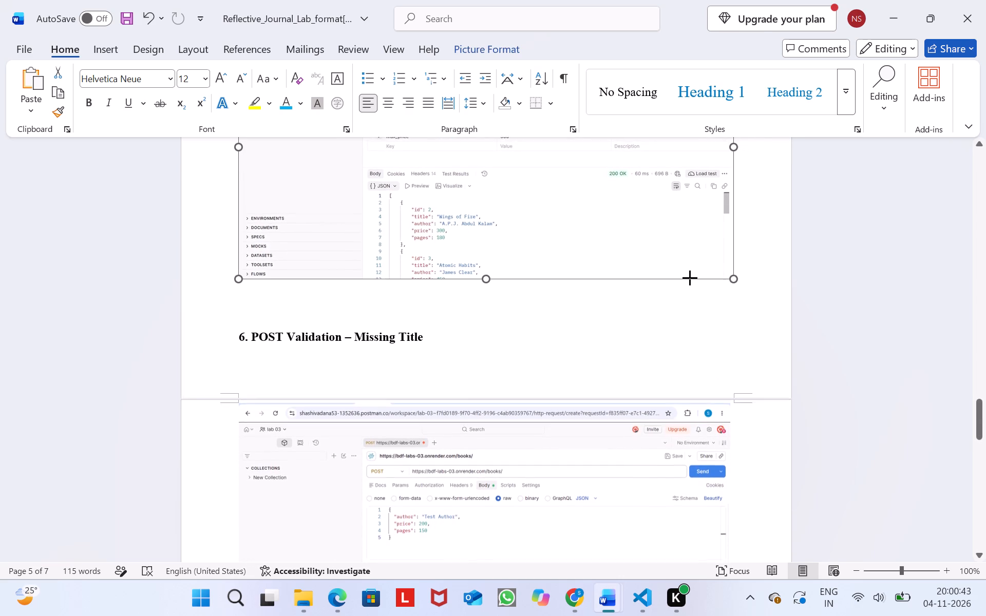
drag(690, 276, 684, 277)
Shrink the Limit and Offset screenshot proportionally until it sits slightly inside the text margins.
scroll(684, 277, up, 1)
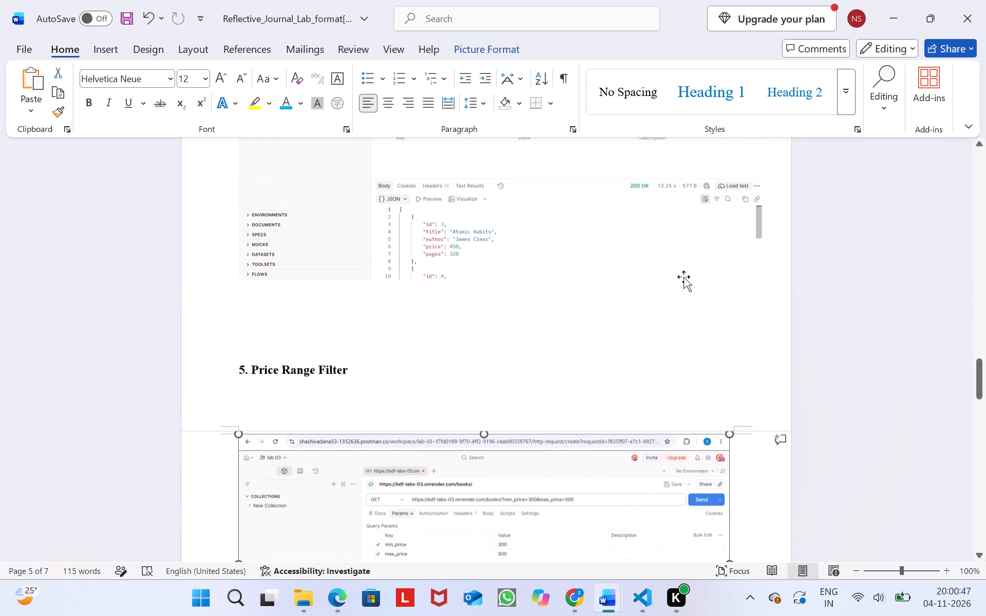
scroll(684, 277, up, 1)
click(684, 277)
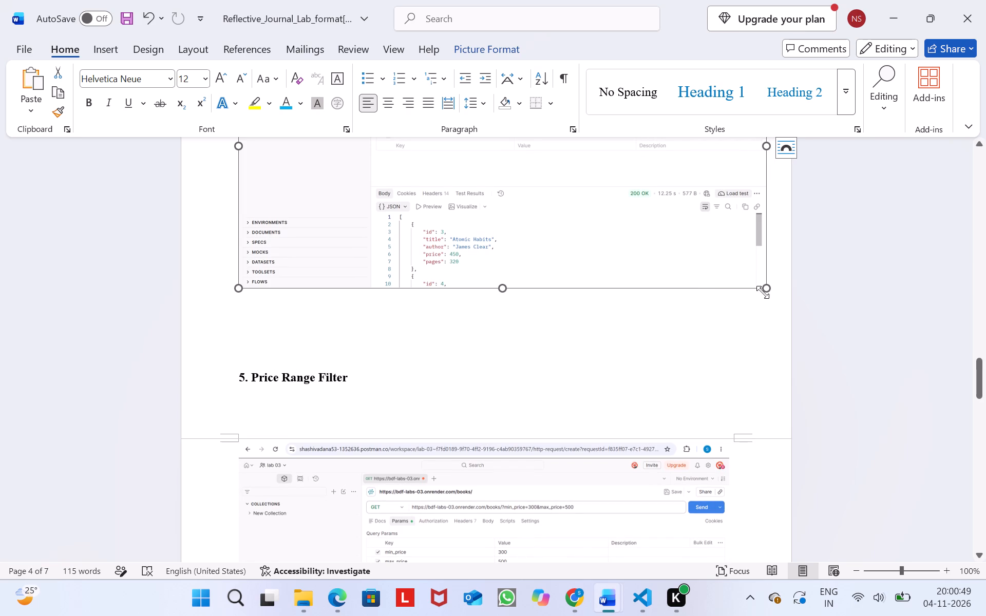
drag(763, 292, 699, 271)
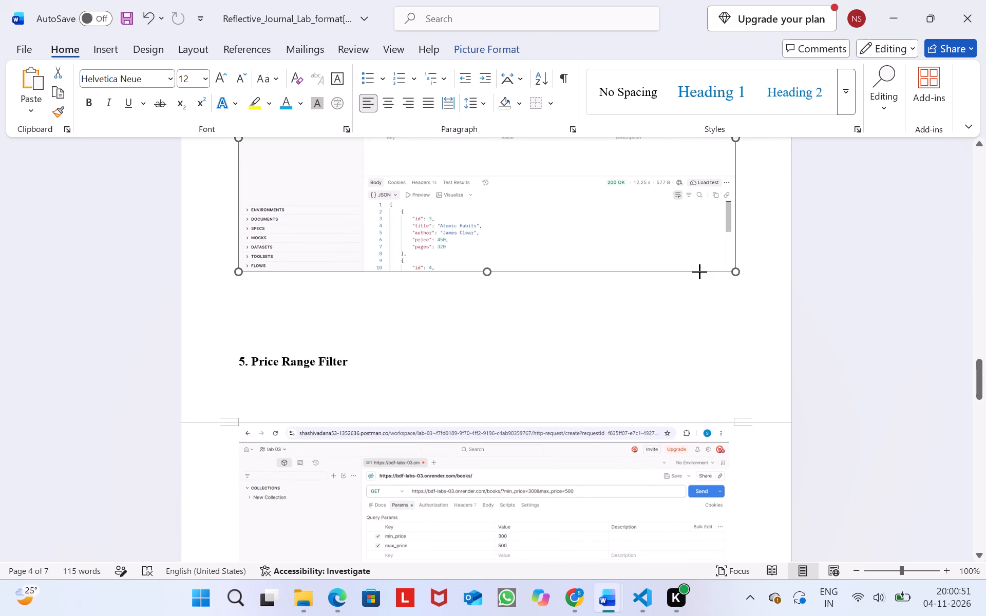
drag(699, 271, 690, 264)
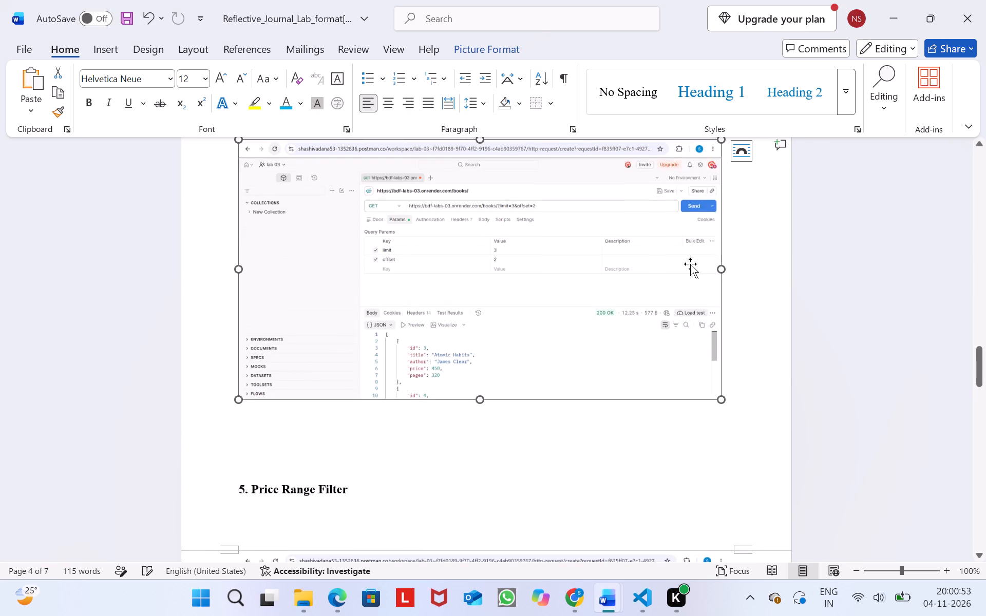
Shrink the screenshot under "3. Sort Books" proportionally until its width matches the text margins.
scroll(690, 264, up, 3)
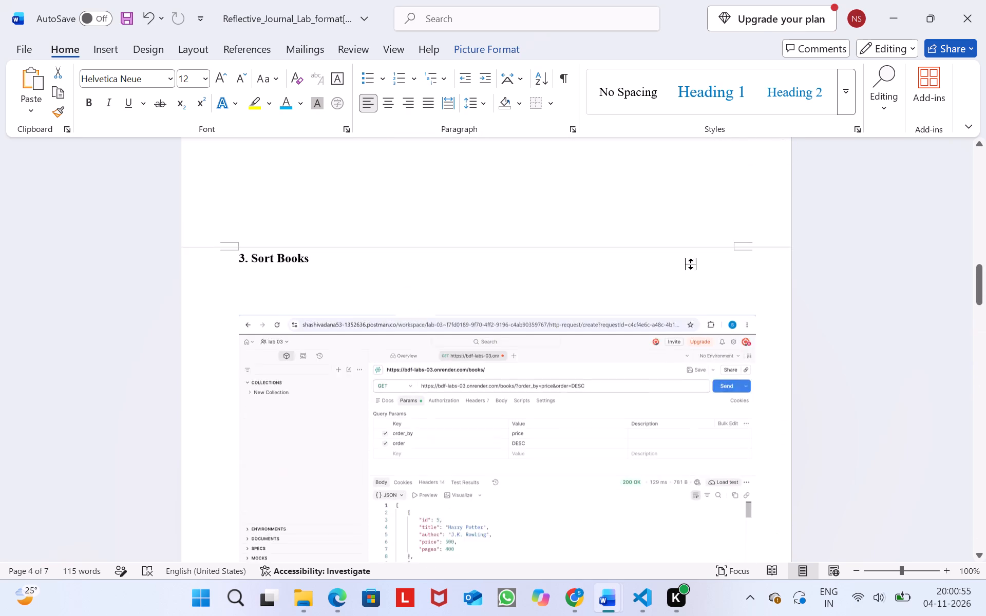
click(667, 272)
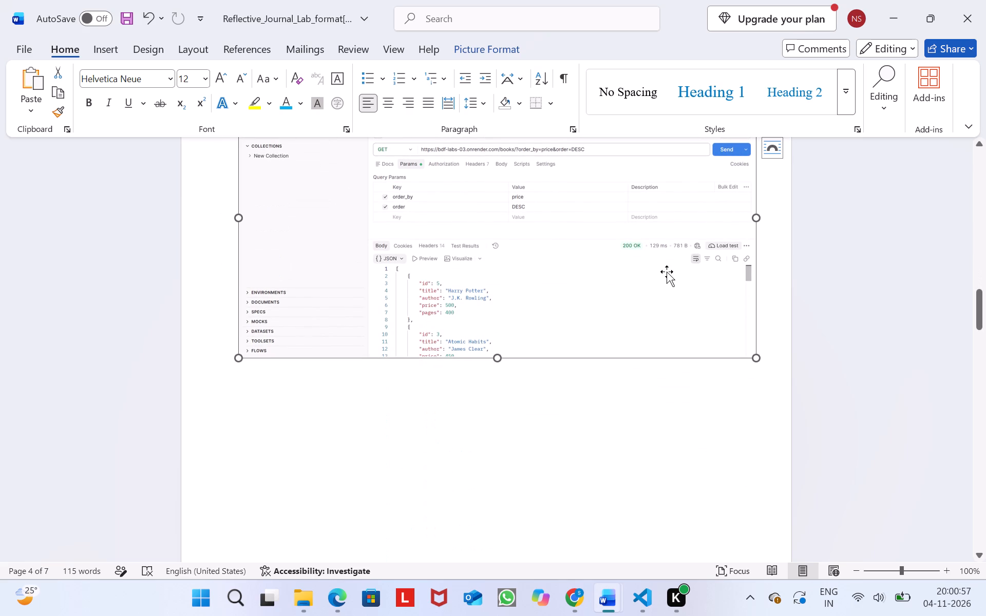
scroll(819, 376, down, 1)
scroll(819, 376, up, 1)
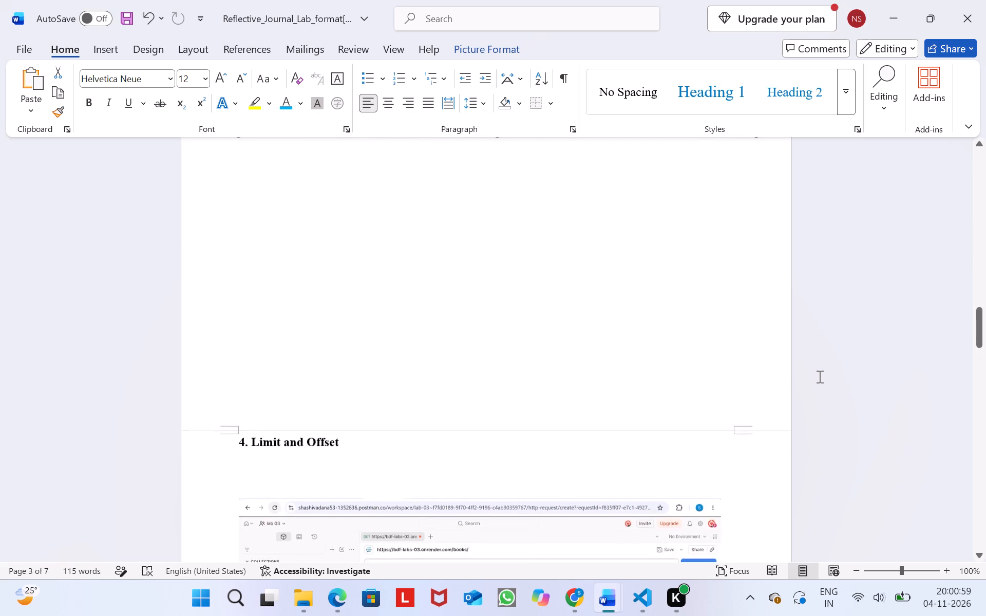
scroll(819, 376, up, 1)
drag(753, 220, 712, 208)
scroll(712, 208, down, 1)
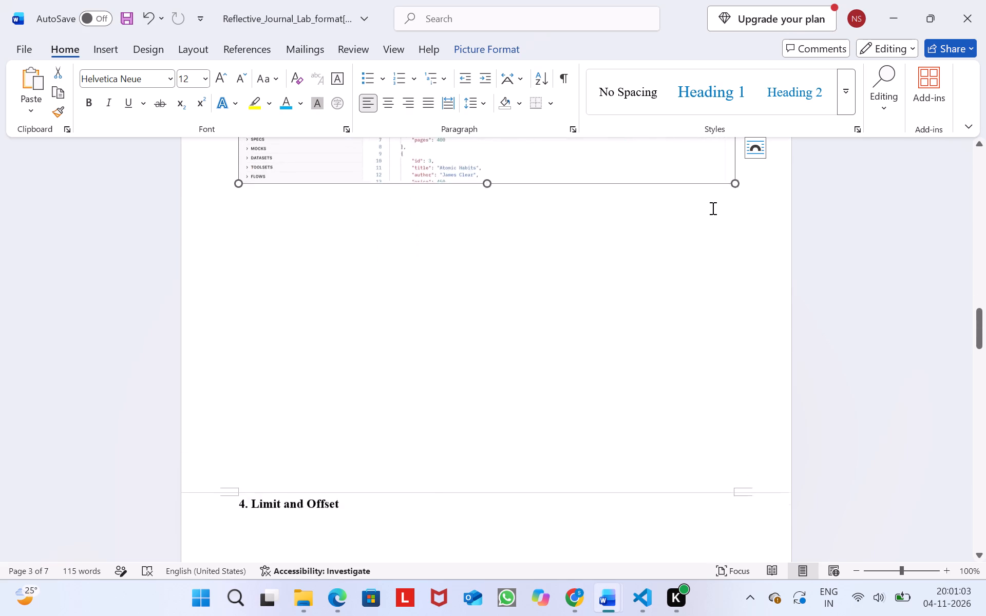
scroll(712, 208, down, 1)
scroll(712, 208, up, 1)
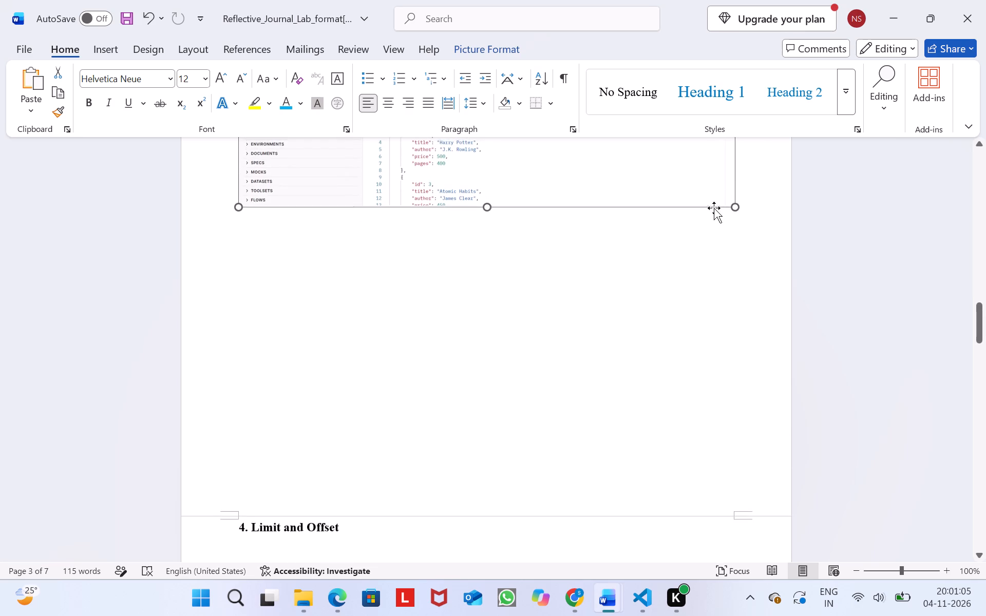
drag(737, 207, 723, 202)
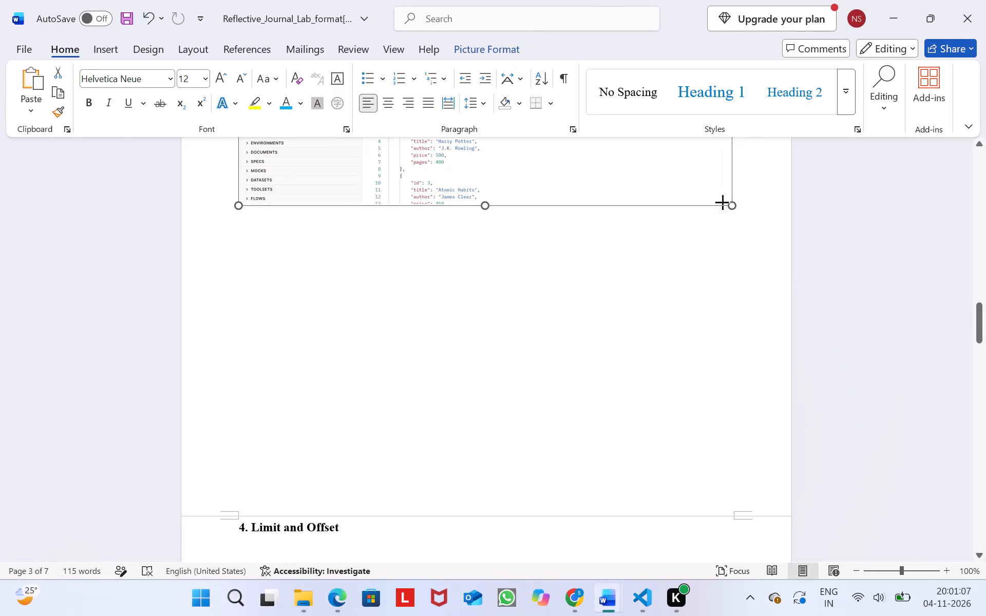
drag(723, 202, 719, 205)
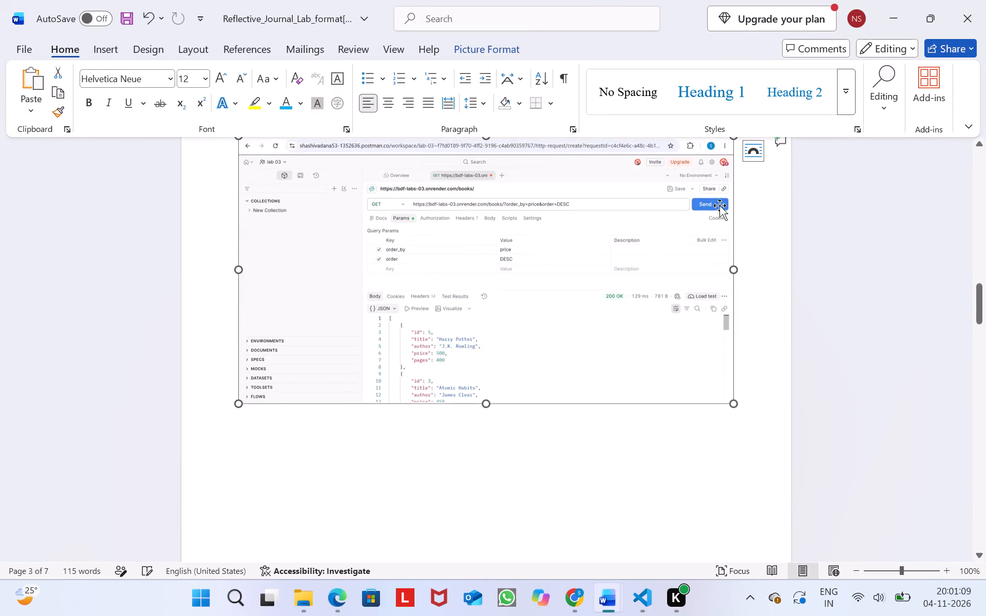
Shrink the book search screenshot with search_q set to harry proportionally until it fits just inside the text margins.
scroll(719, 205, up, 2)
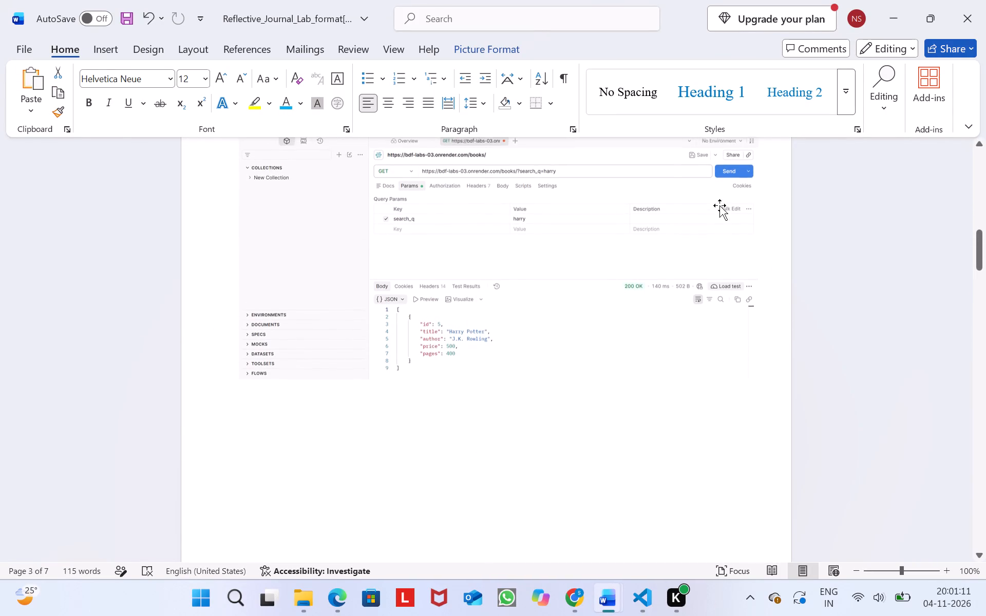
click(679, 240)
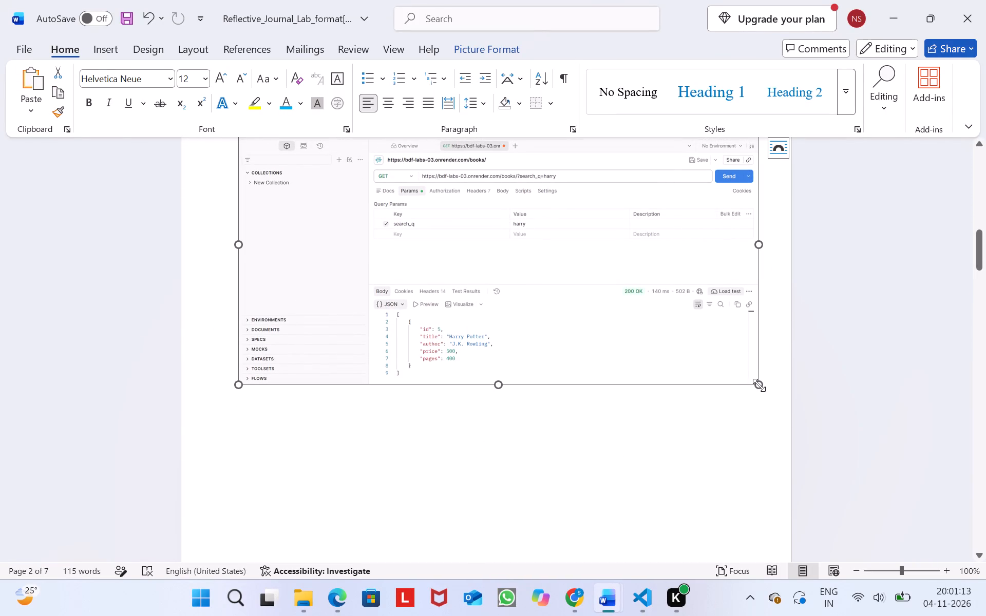
drag(759, 385, 724, 368)
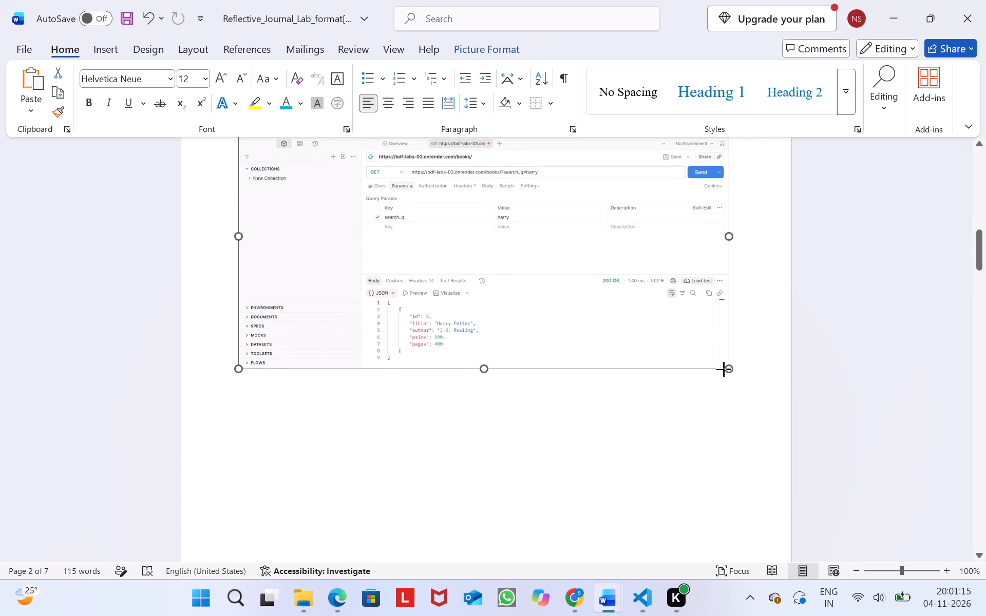
drag(724, 368, 723, 367)
scroll(723, 367, down, 2)
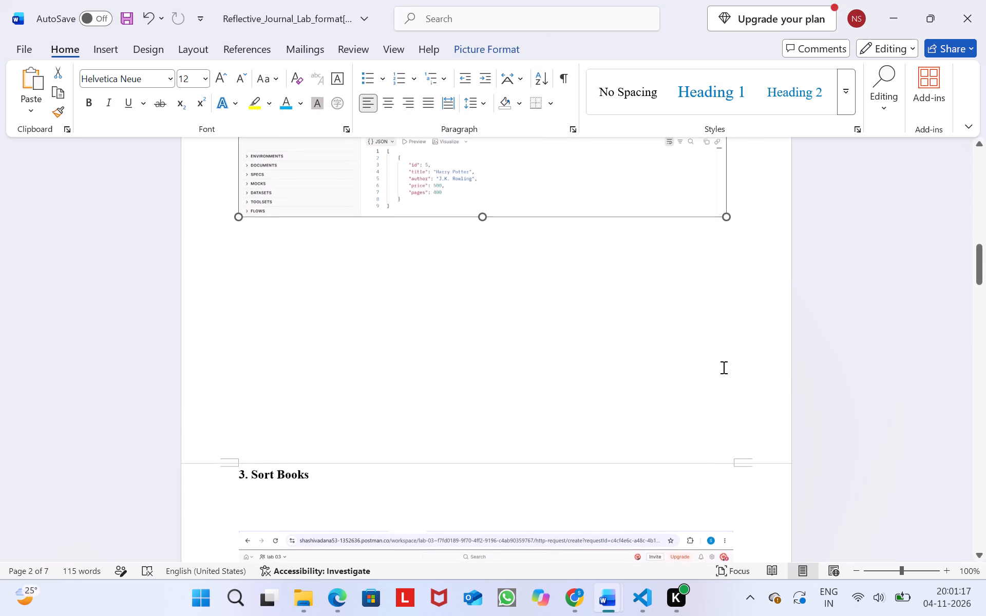
Enlarge the book search screenshot under "2. Search Books" slightly so its width lines up with the text margins.
click(722, 222)
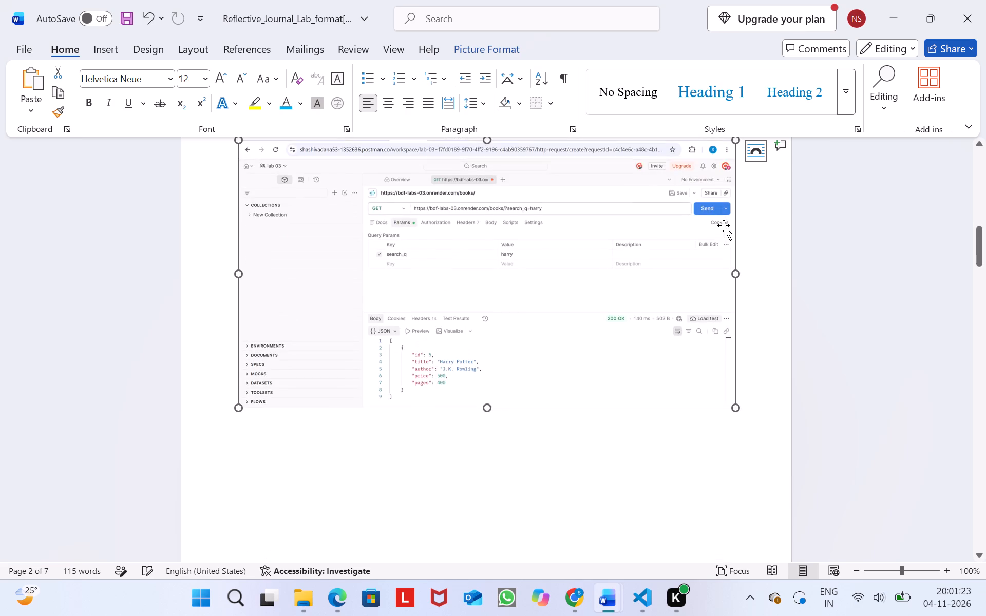
Shrink the screenshot under "1. Get All Books" proportionally until its width matches the text margins.
scroll(724, 225, up, 2)
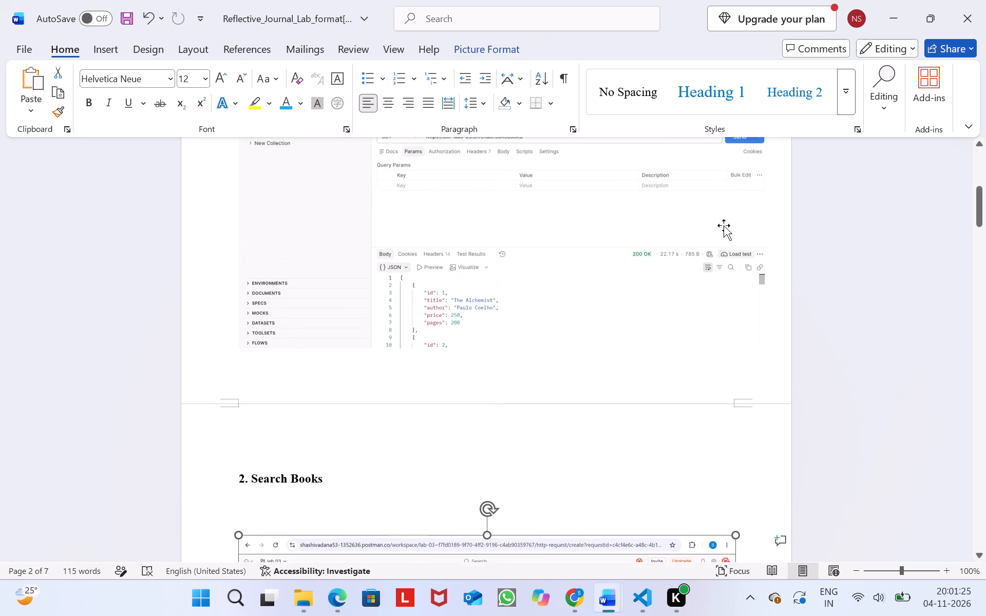
click(687, 241)
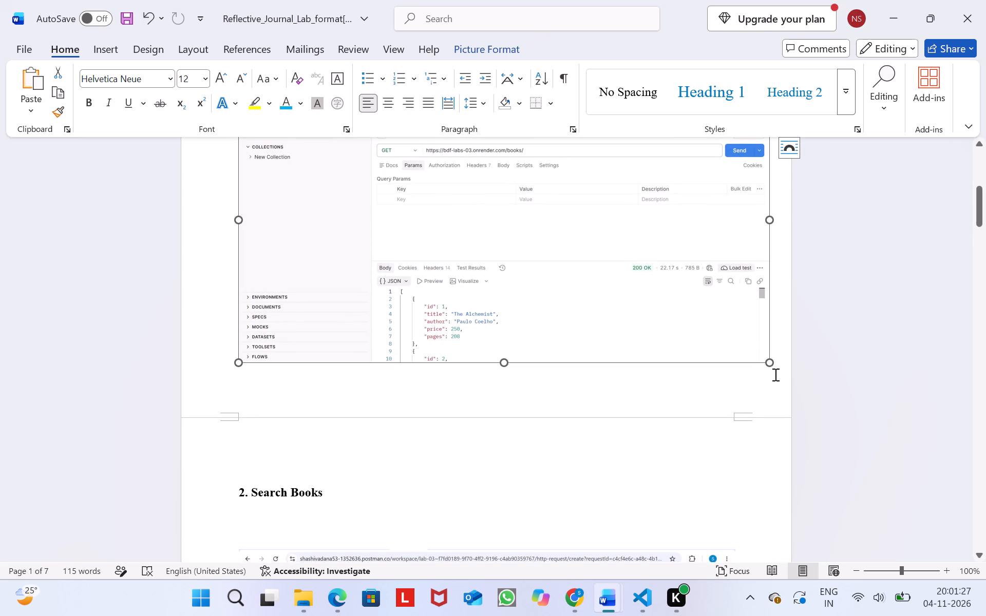
drag(770, 364, 769, 364)
drag(769, 364, 728, 342)
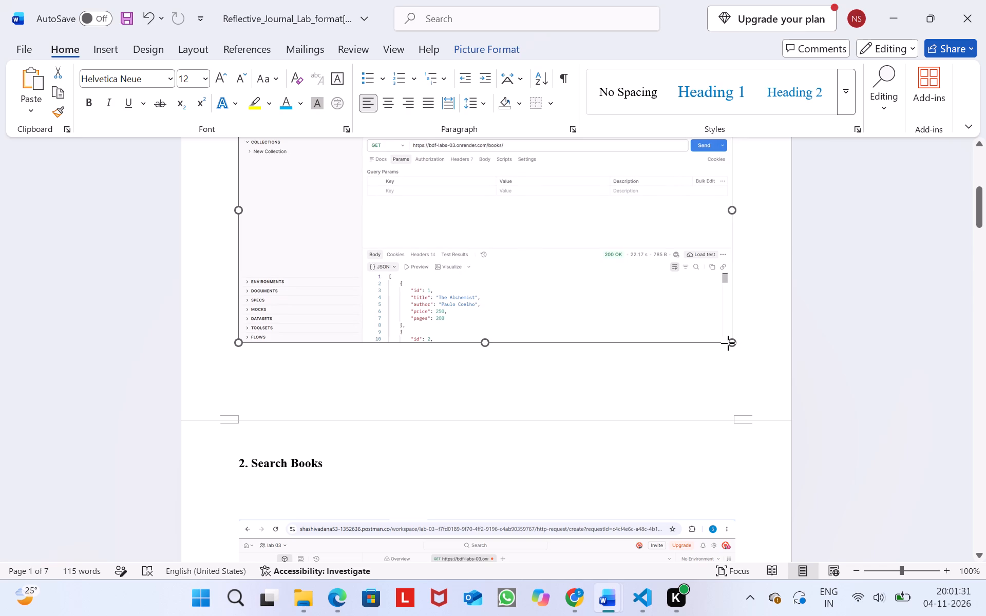
drag(728, 342, 729, 344)
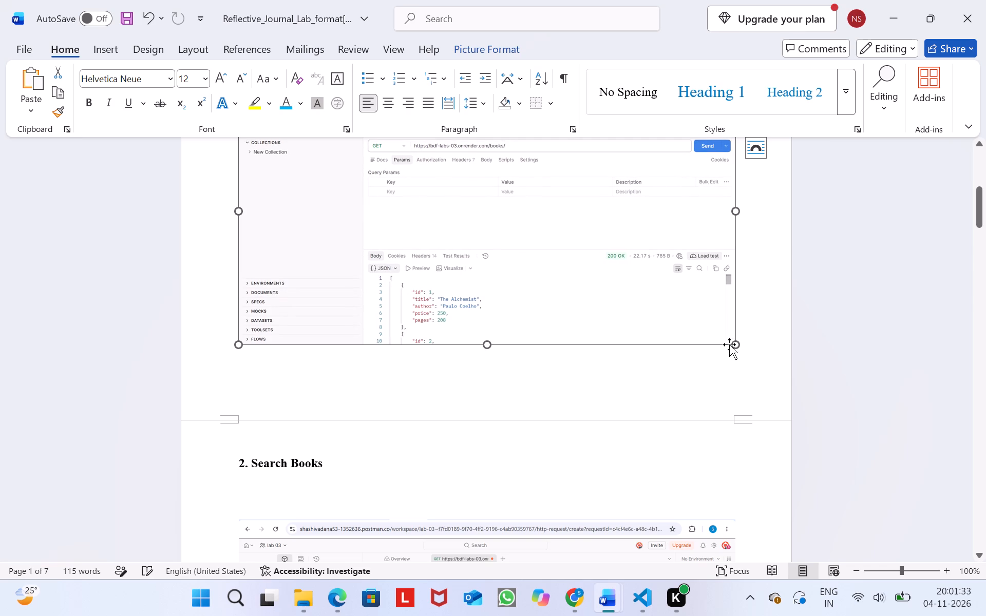
click(703, 373)
Remove the surplus blank lines above the "3. Sort Books" heading, leaving one blank line below the book search screenshot.
scroll(703, 373, down, 1)
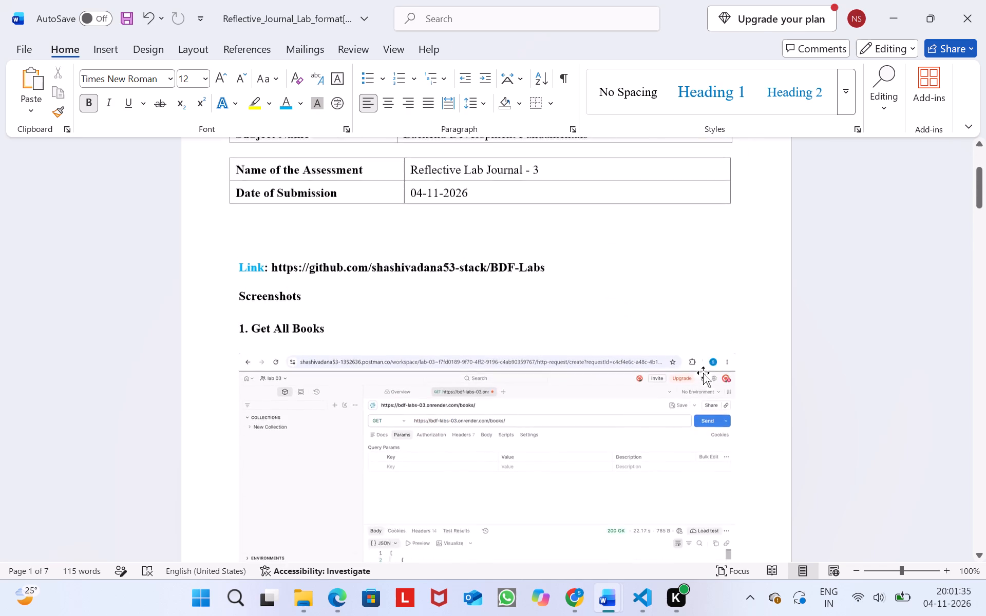
scroll(703, 373, down, 2)
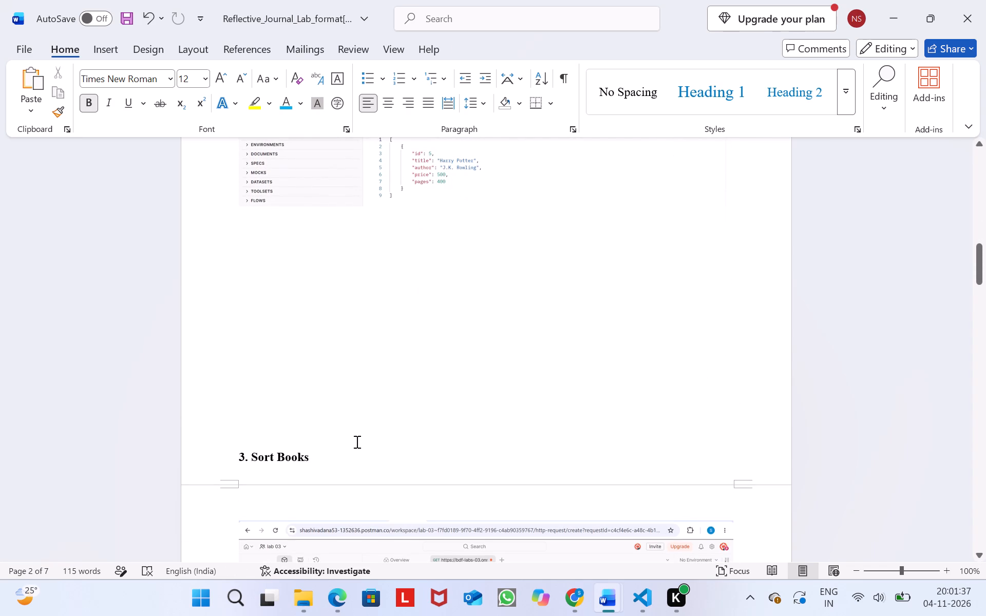
click(236, 462)
key(BackSpace)
key(BackSpace)
key(BackSpace)
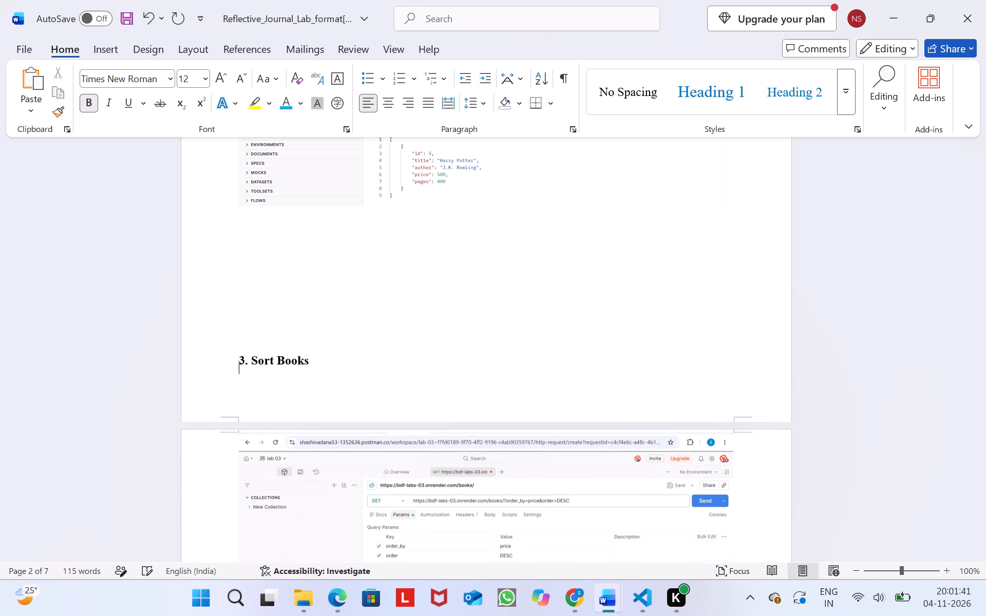
key(BackSpace)
key(BackSpace)
key(BackSpace)
key(BackSpace)
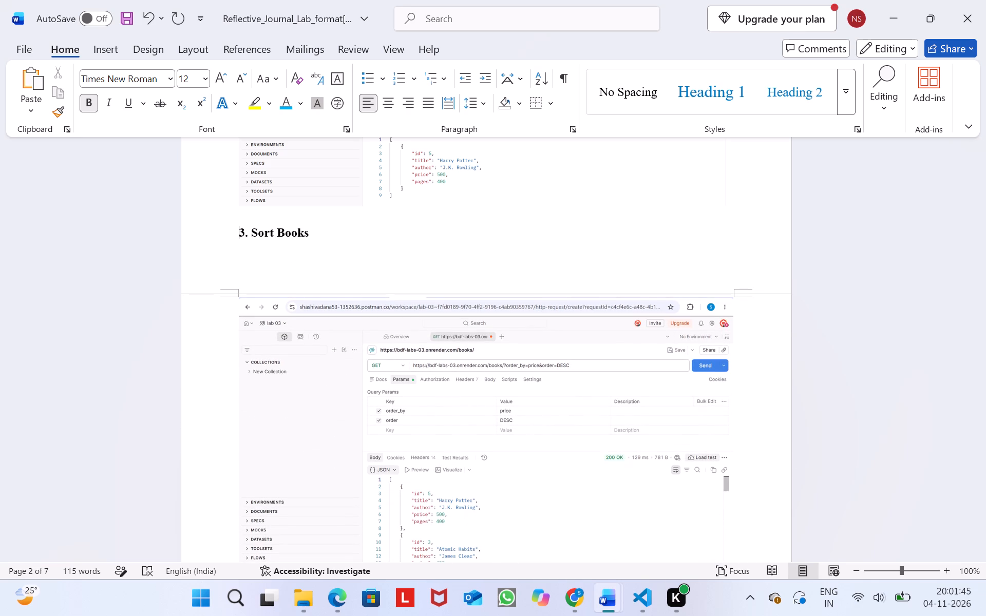
key(Return)
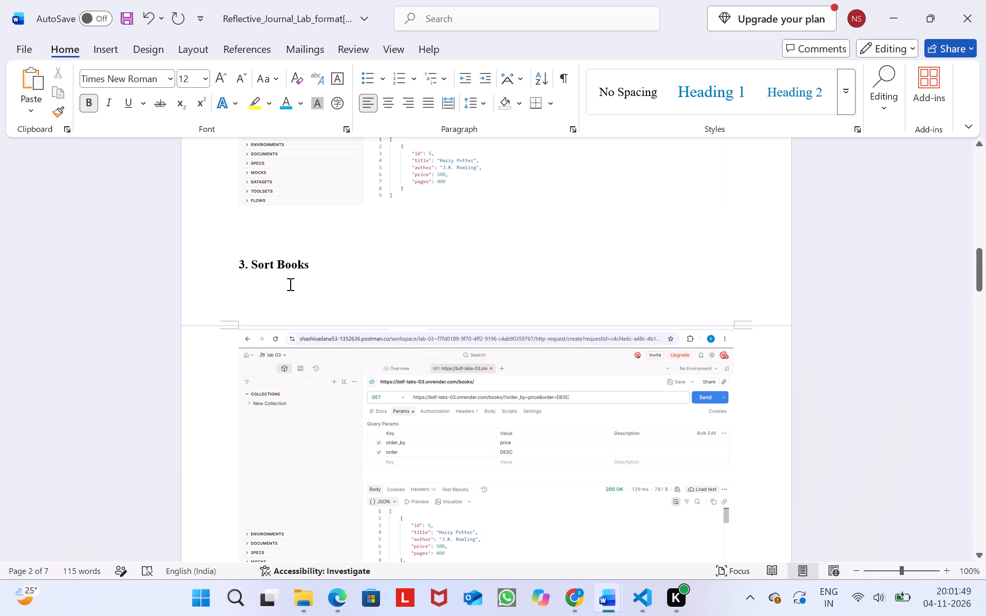
Delete the blank line between the "3. Sort Books" heading and its screenshot.
drag(246, 286, 249, 315)
click(249, 315)
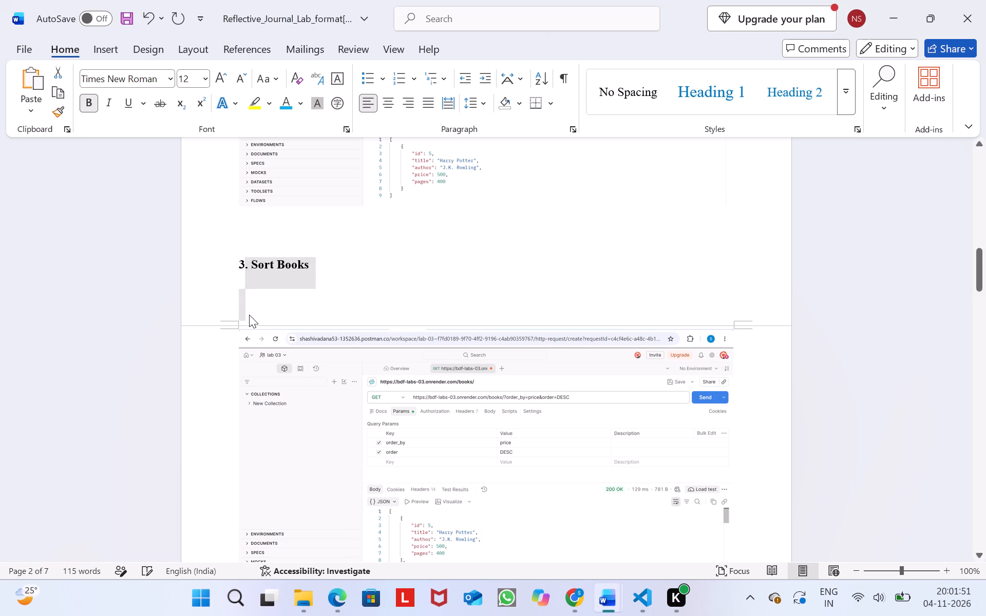
drag(241, 291, 243, 314)
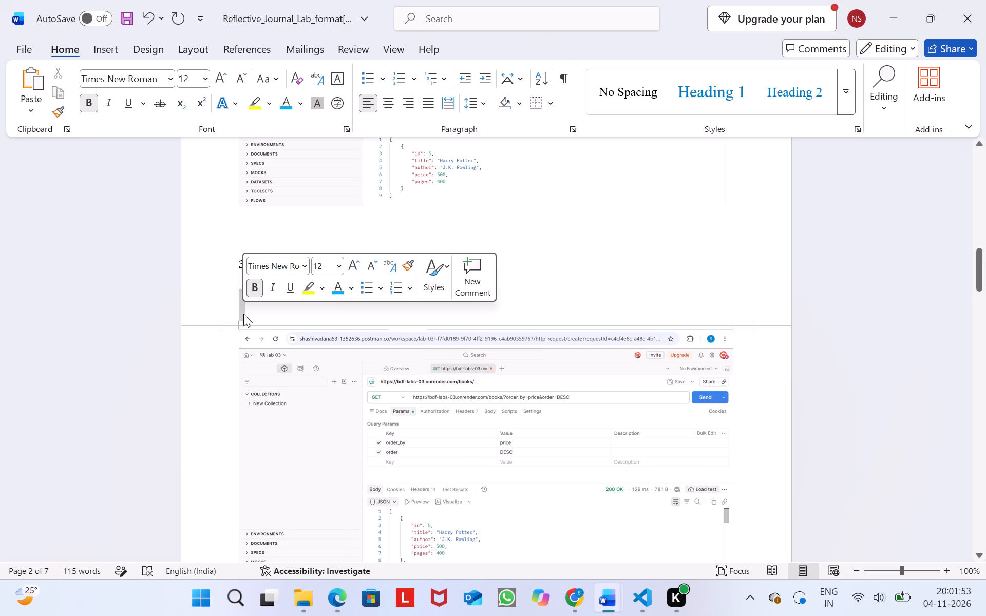
key(BackSpace)
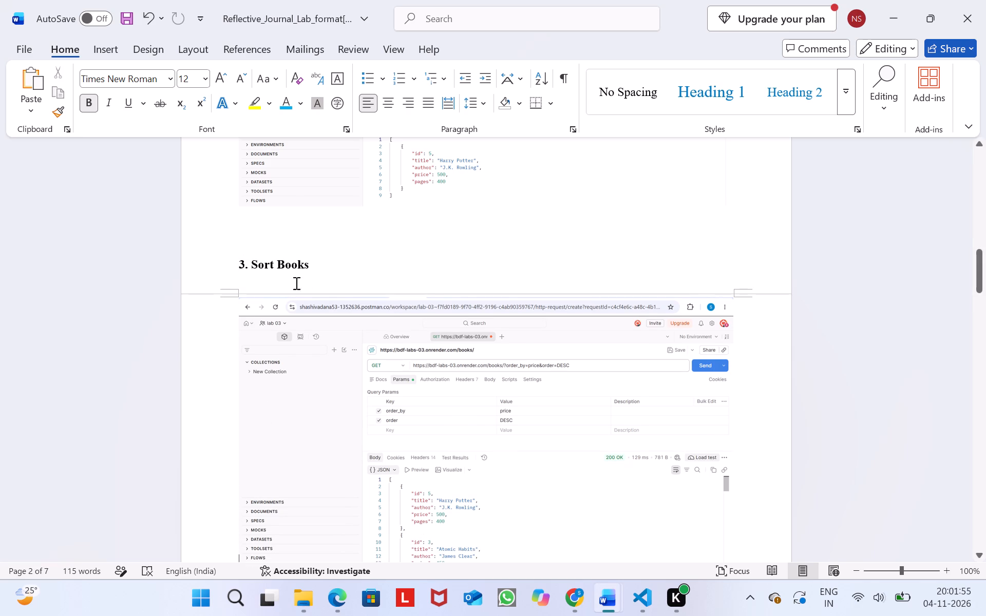
Remove the blank line above the "2. Search Books" heading so it starts at the top of its page.
scroll(328, 276, up, 3)
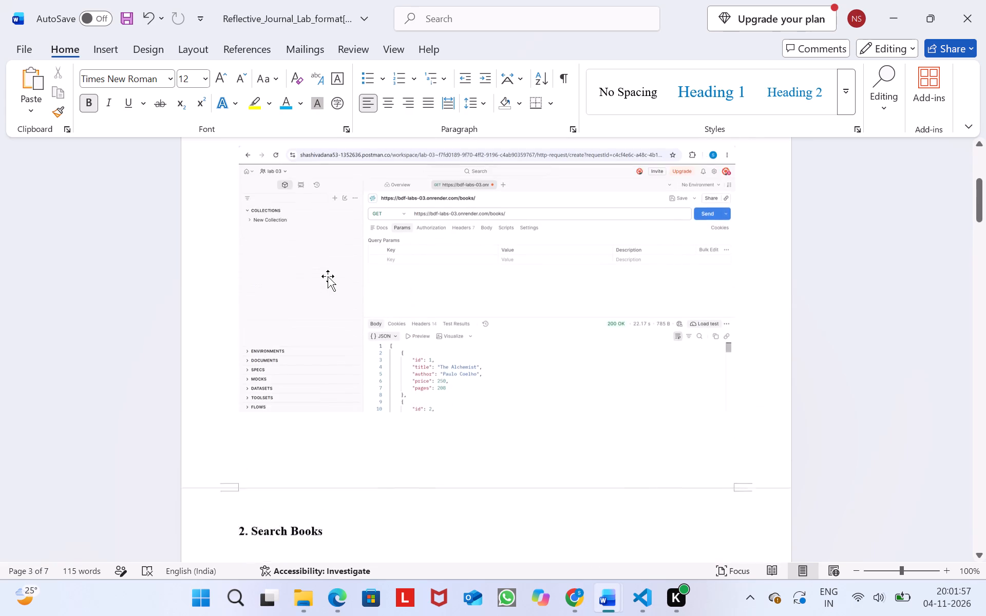
scroll(328, 276, up, 1)
scroll(328, 276, down, 1)
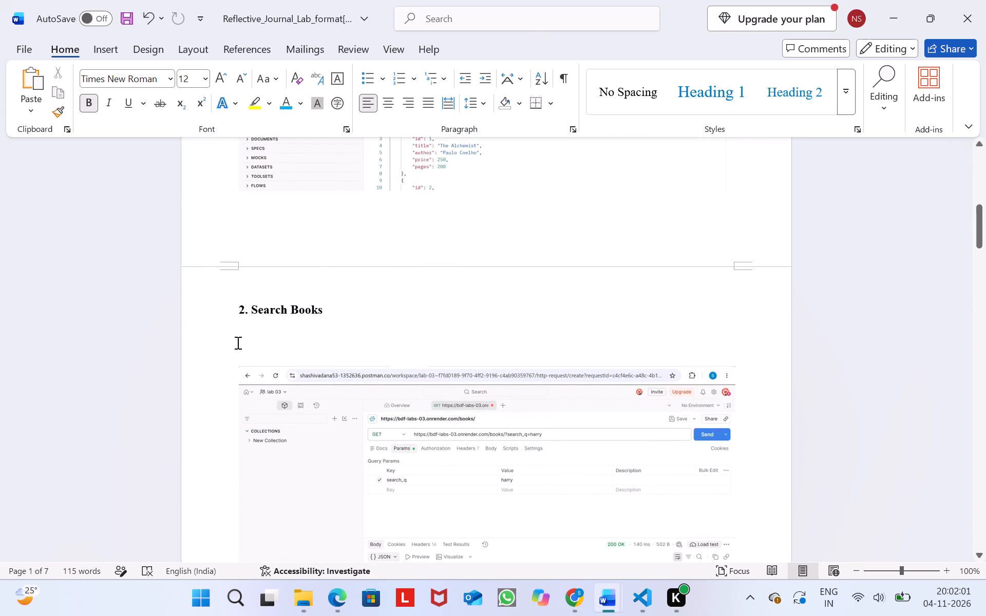
drag(239, 336, 241, 363)
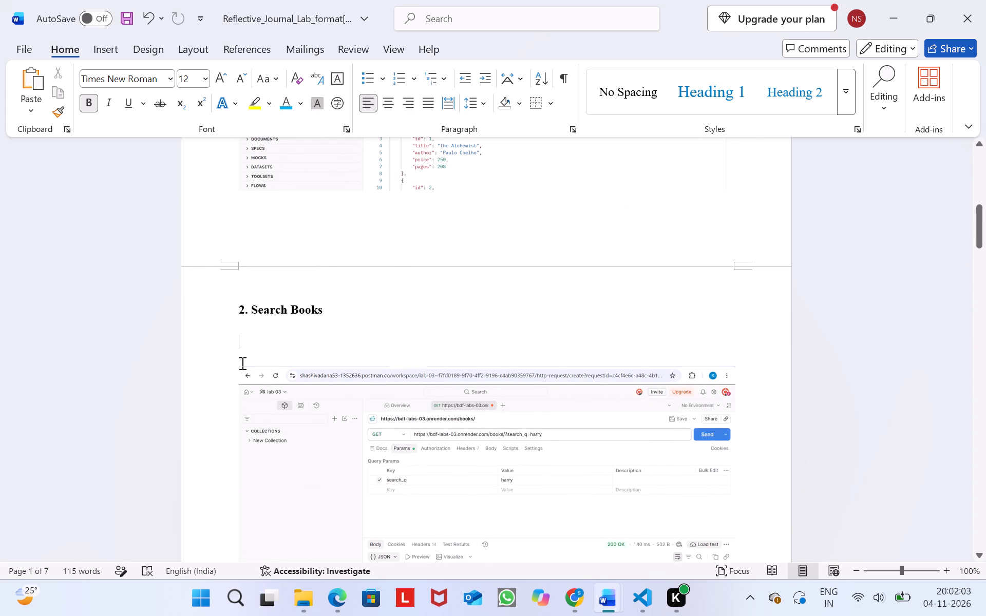
drag(241, 363, 241, 366)
drag(240, 328, 241, 363)
click(241, 363)
drag(240, 328, 241, 350)
click(241, 350)
click(239, 310)
key(BackSpace)
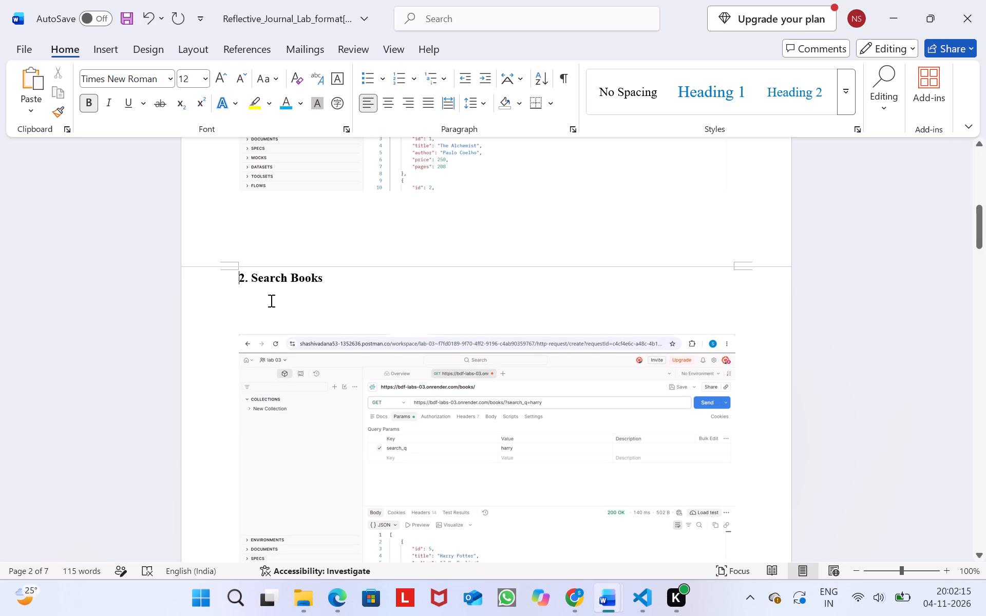
Delete the blank line between the "2. Search Books" heading and its screenshot.
drag(255, 294, 258, 319)
click(258, 319)
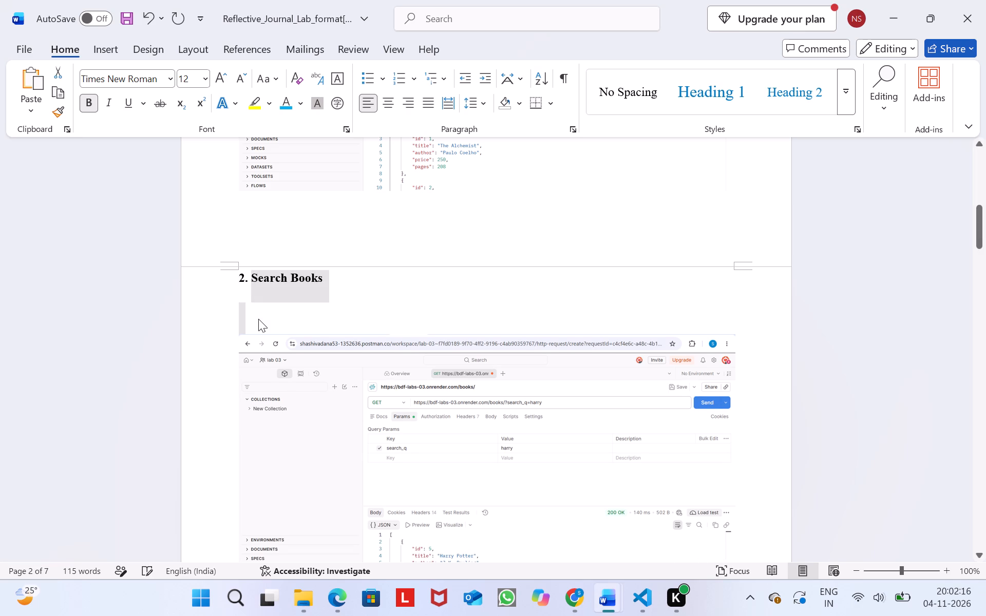
click(230, 330)
key(Down)
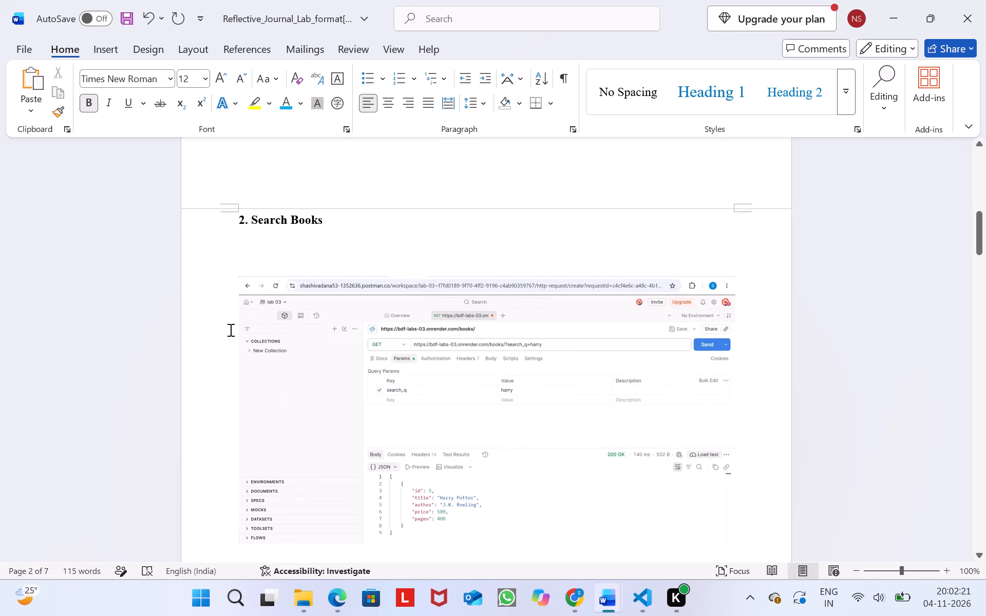
key(BackSpace)
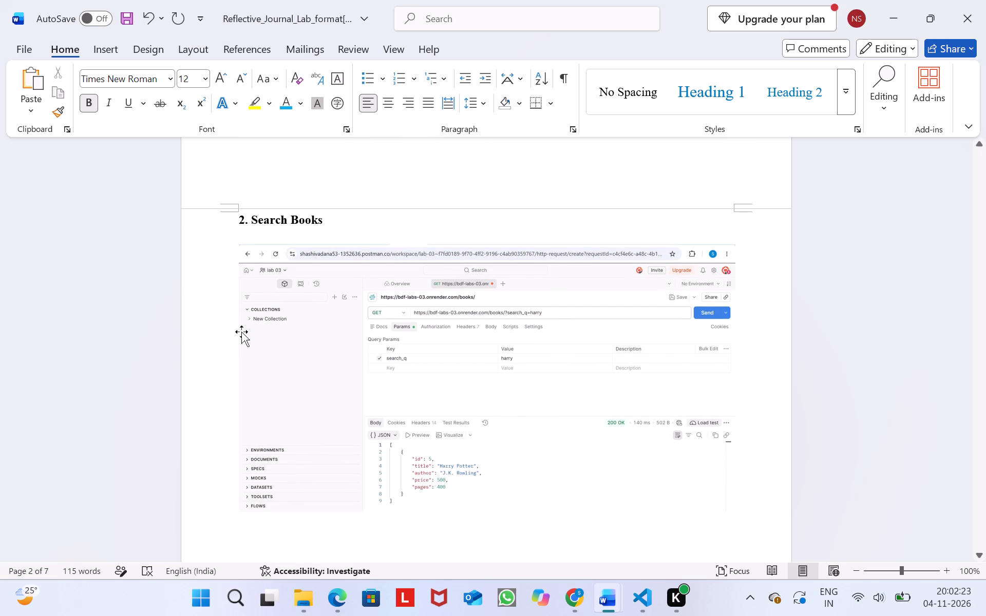
Insert a blank line between the "3. Sort Books" heading and its screenshot.
scroll(303, 339, down, 1)
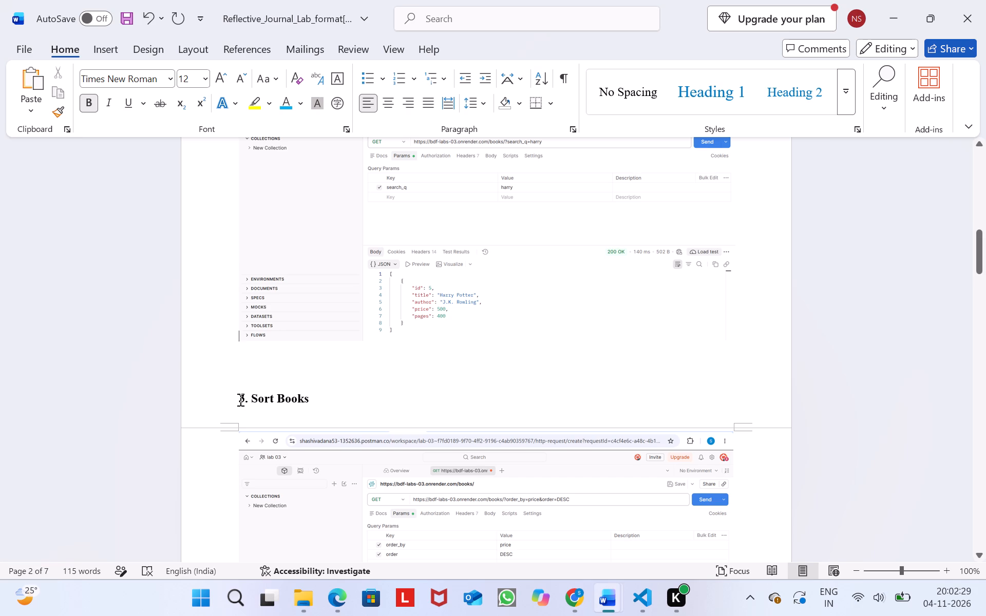
click(233, 445)
key(Return)
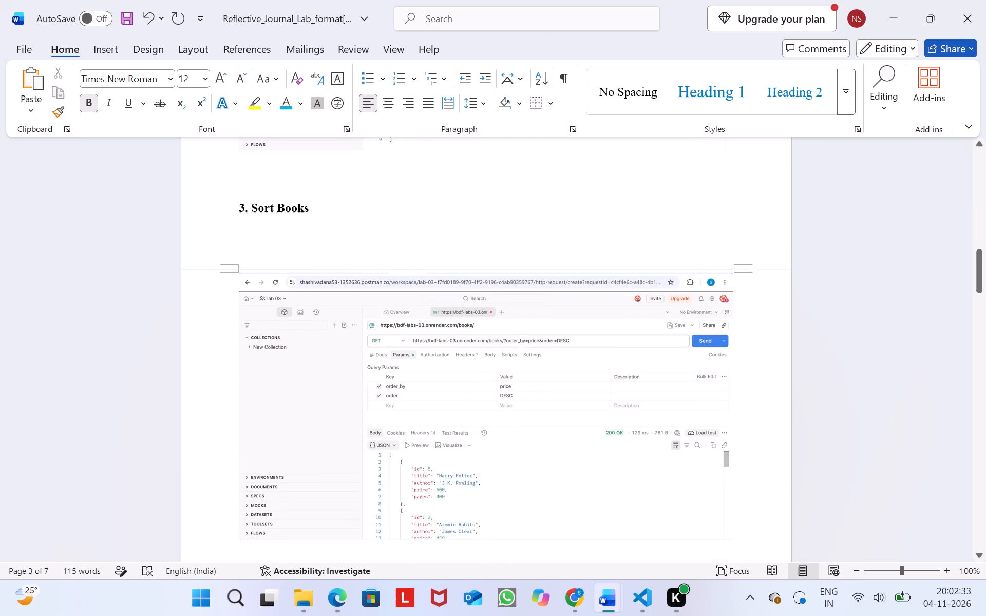
Add one more blank line directly below the "3. Sort Books" heading.
scroll(315, 392, up, 1)
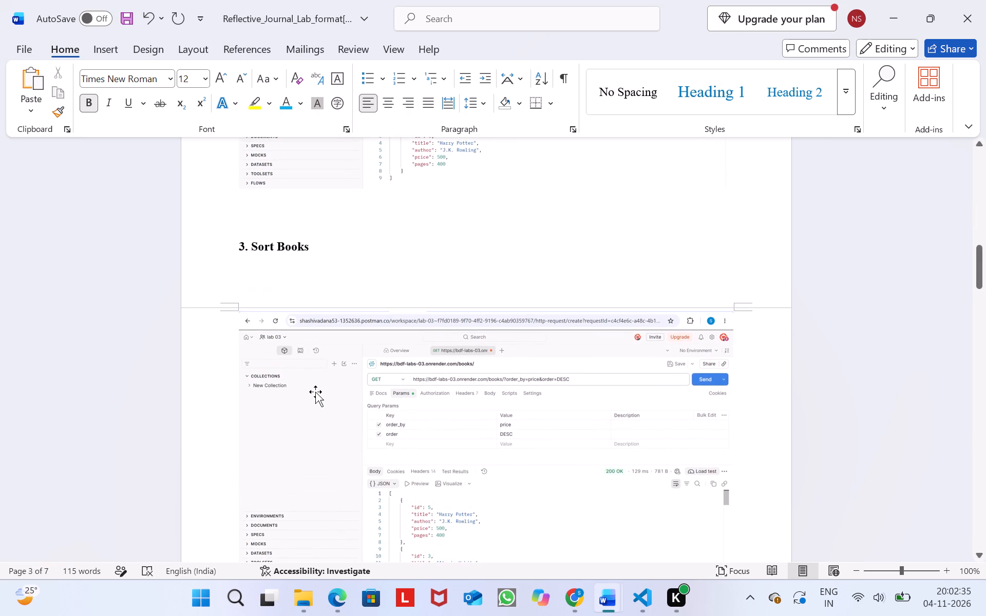
scroll(315, 392, up, 1)
click(238, 251)
scroll(238, 251, right, 1)
scroll(238, 251, up, 1)
scroll(238, 251, right, 1)
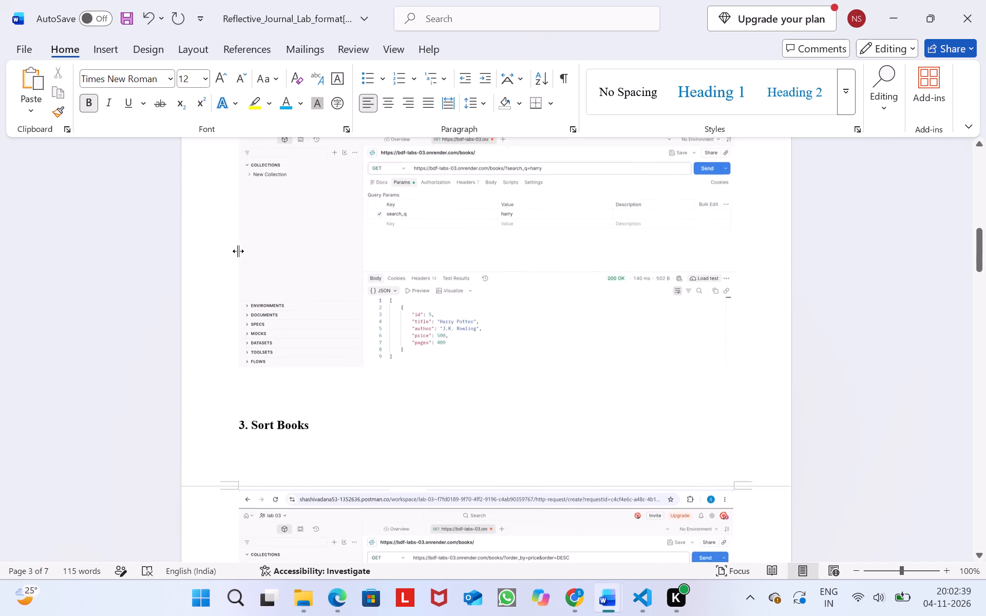
scroll(238, 251, right, 1)
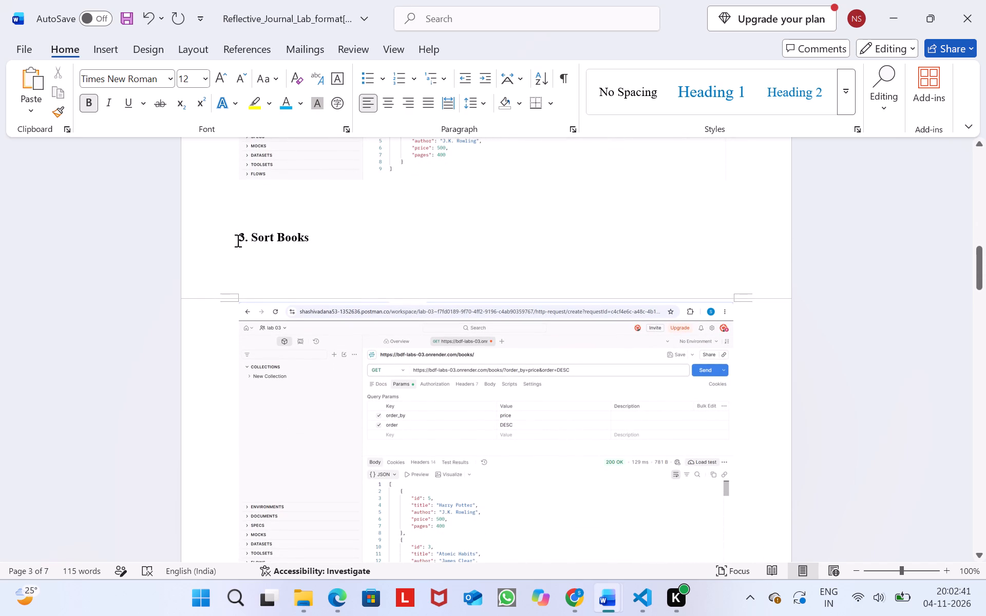
click(242, 240)
key(Left)
click(479, 420)
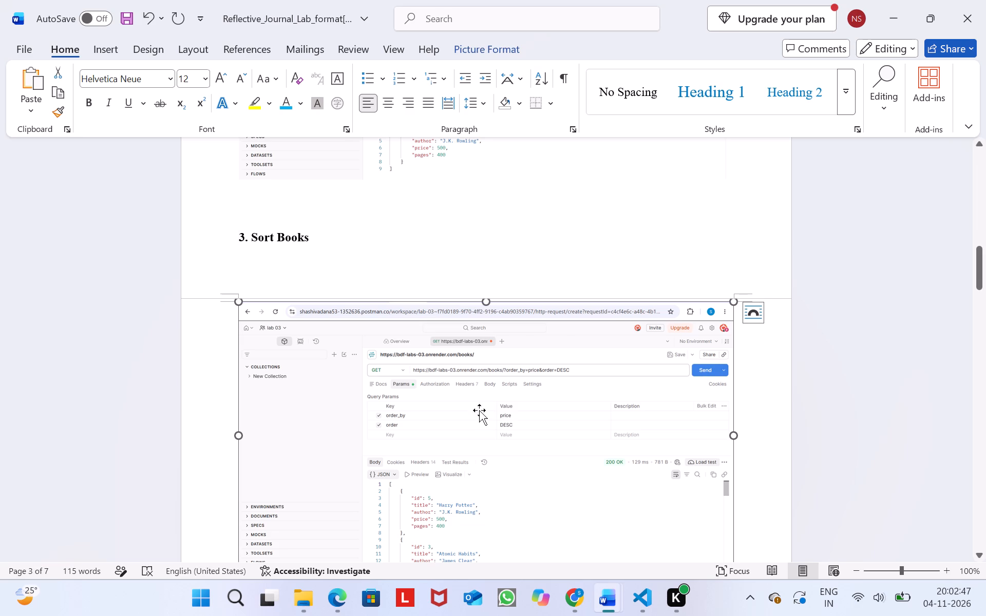
click(315, 239)
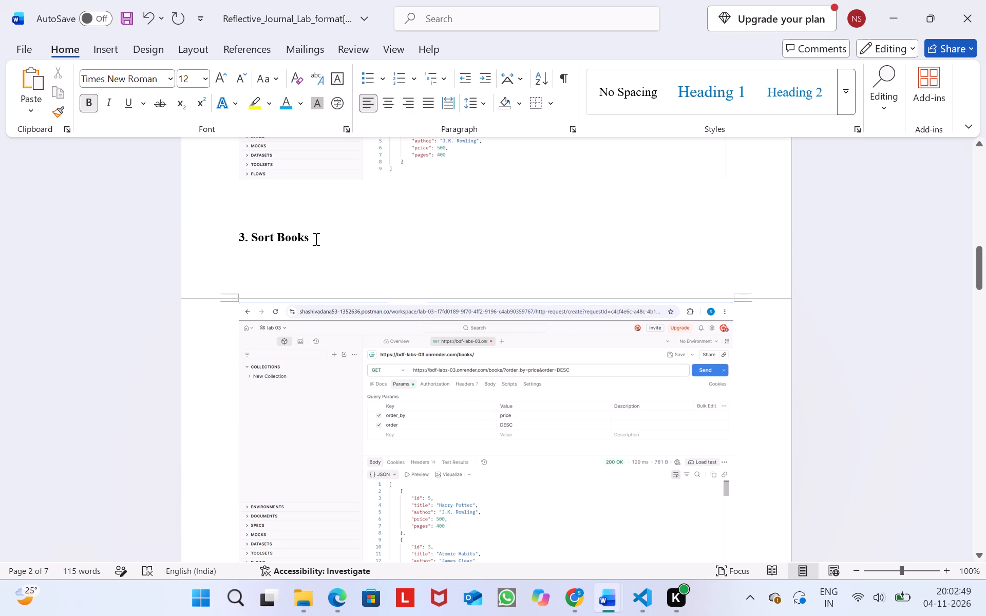
key(Return)
key(Return)
key(BackSpace)
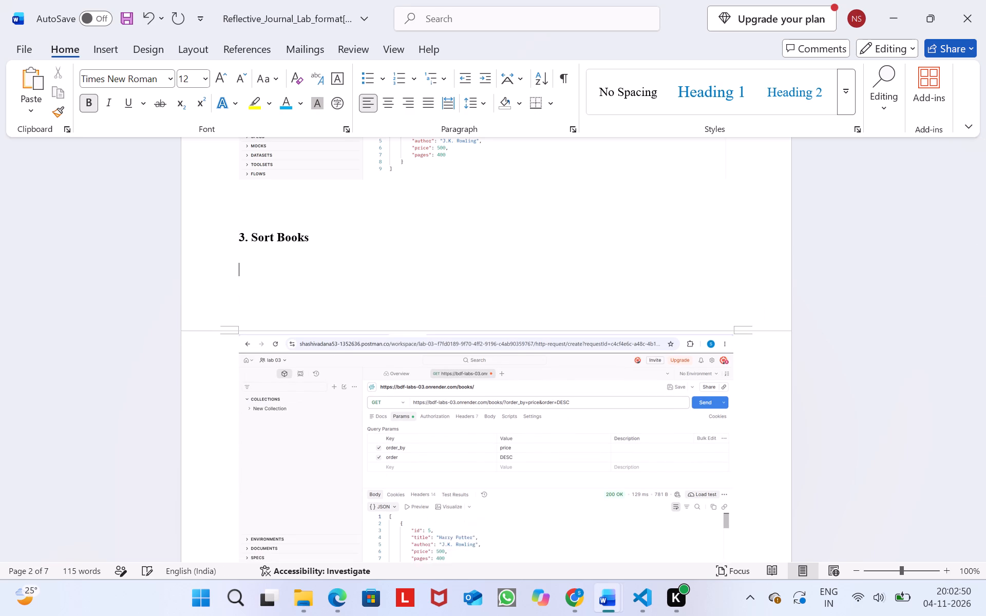
Remove the extra blank line directly below the "3. Sort Books" heading.
key(BackSpace)
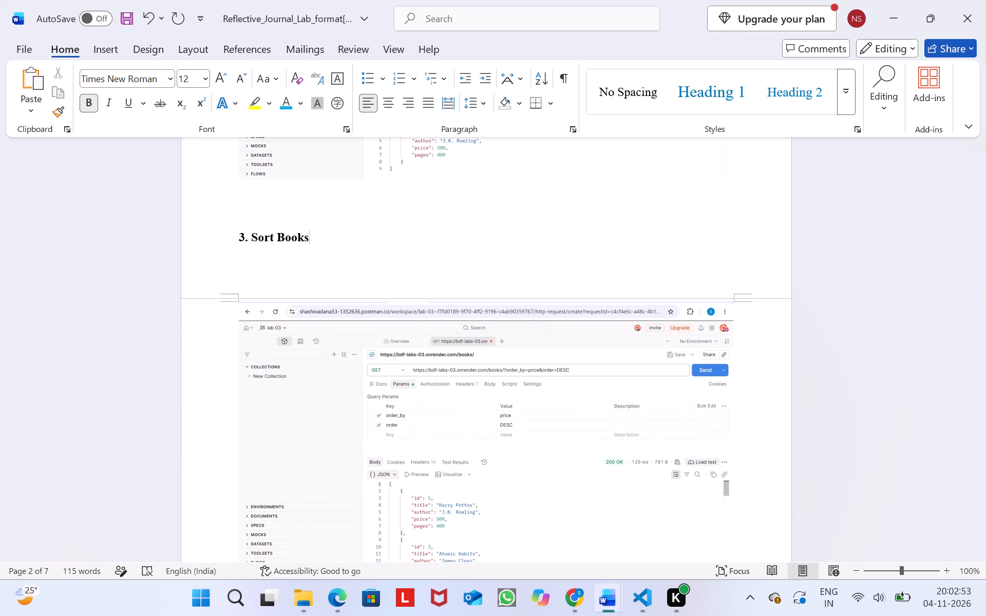
drag(241, 255, 244, 273)
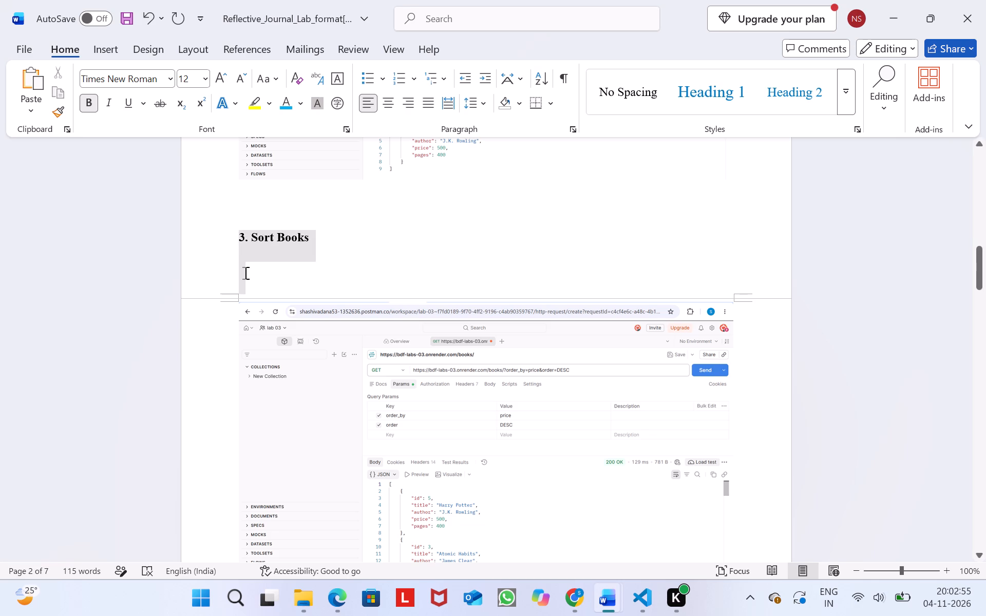
drag(244, 273, 245, 278)
click(245, 278)
drag(241, 266, 239, 284)
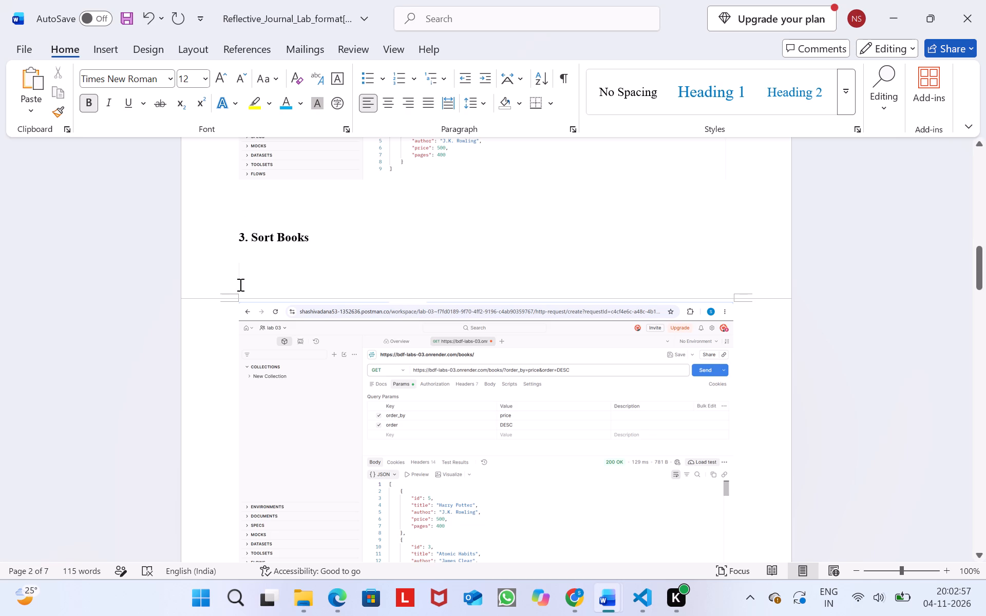
drag(239, 284, 244, 288)
drag(243, 270, 248, 294)
Copy the invalid-price screenshot from the lab 03 screenshots folder and paste it under "8. POST Validation – Invalid Price".
scroll(334, 266, down, 1)
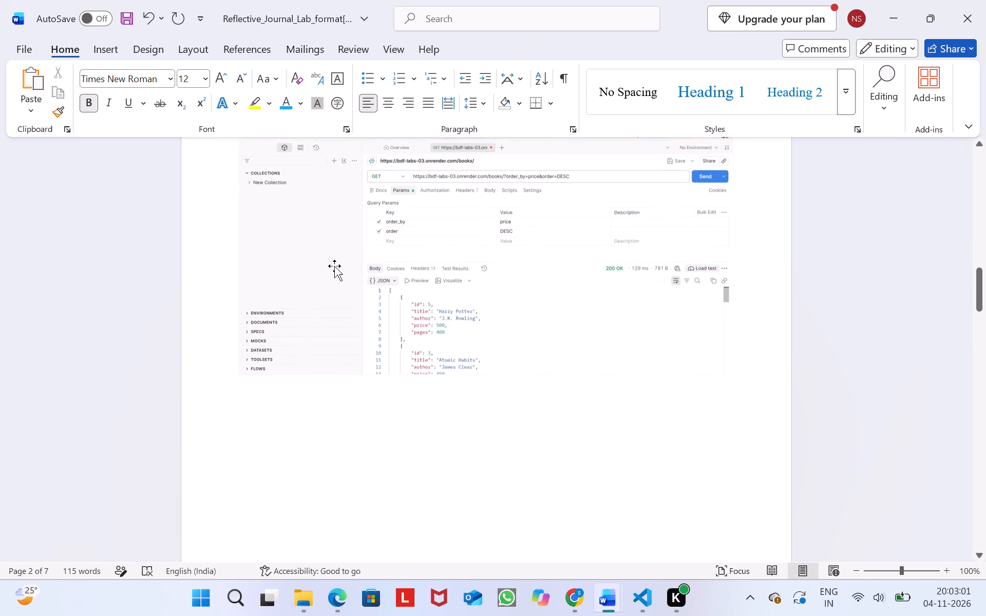
scroll(334, 266, down, 5)
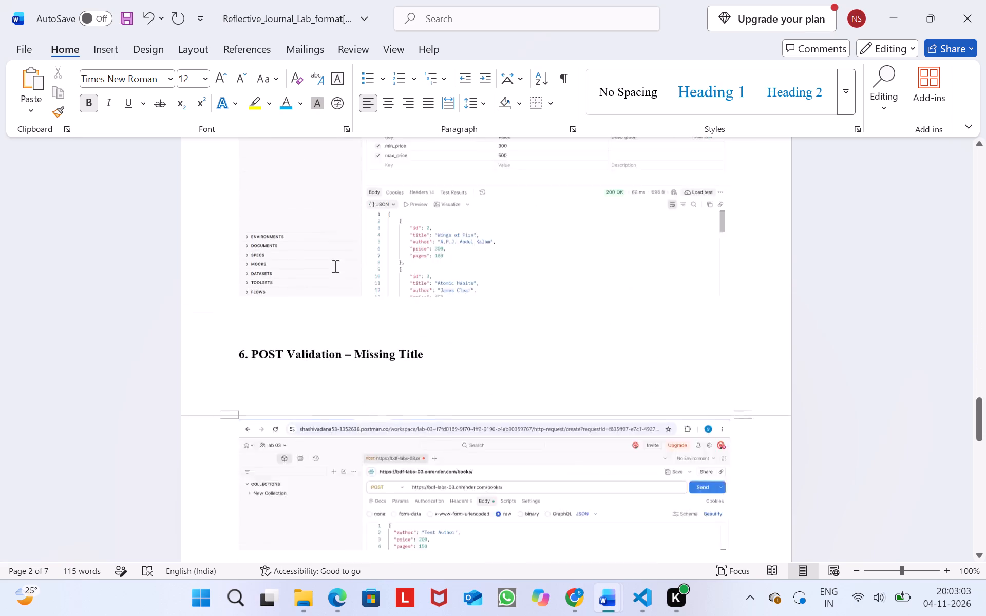
scroll(334, 266, down, 1)
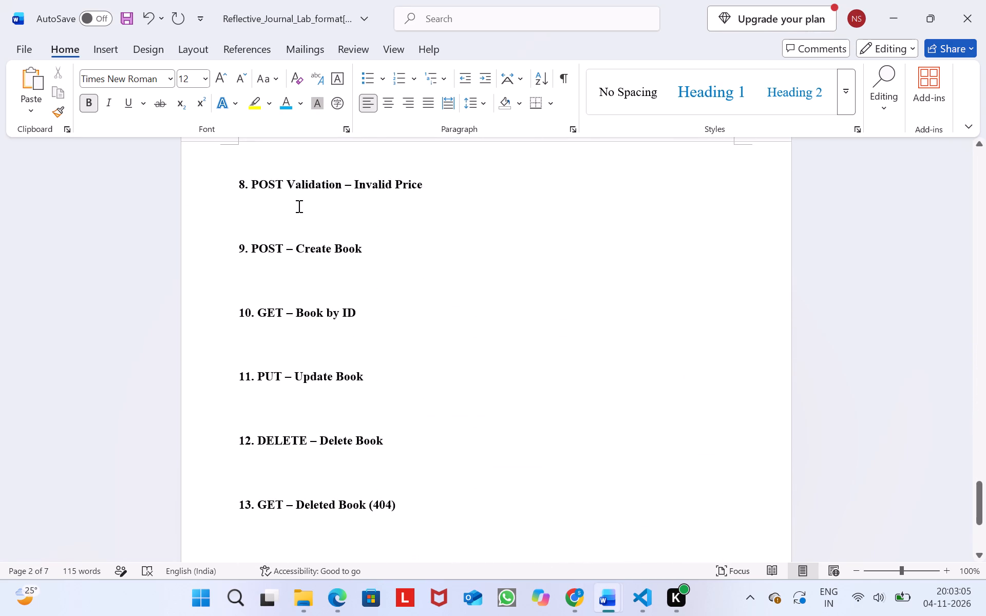
click(245, 210)
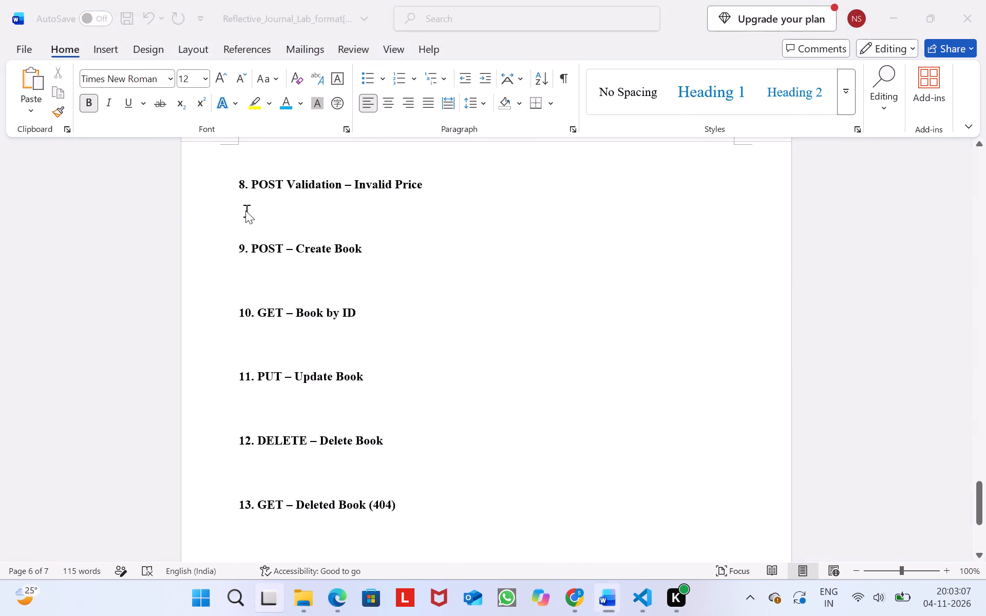
click(510, 102)
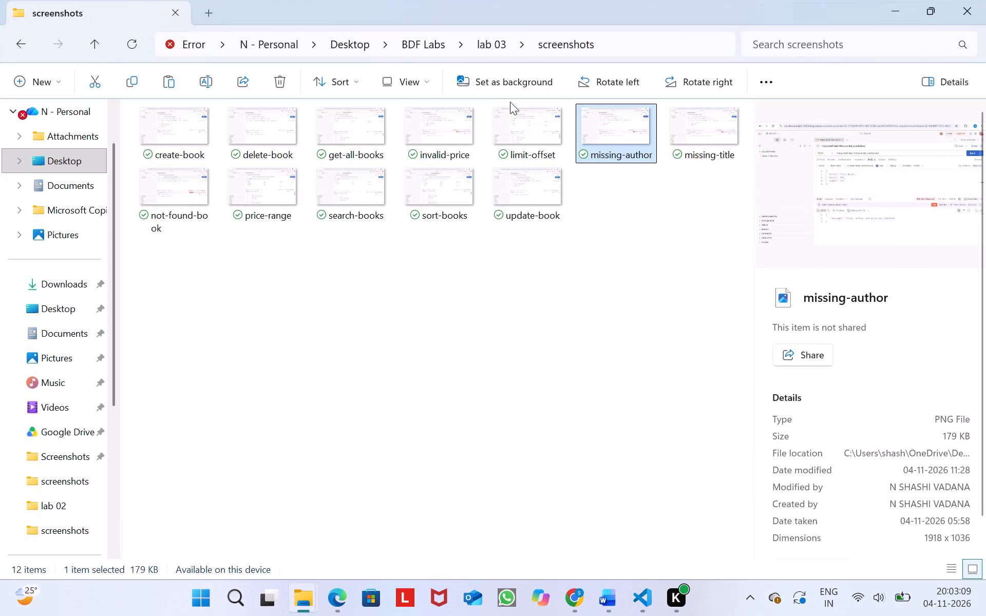
click(416, 136)
click(129, 82)
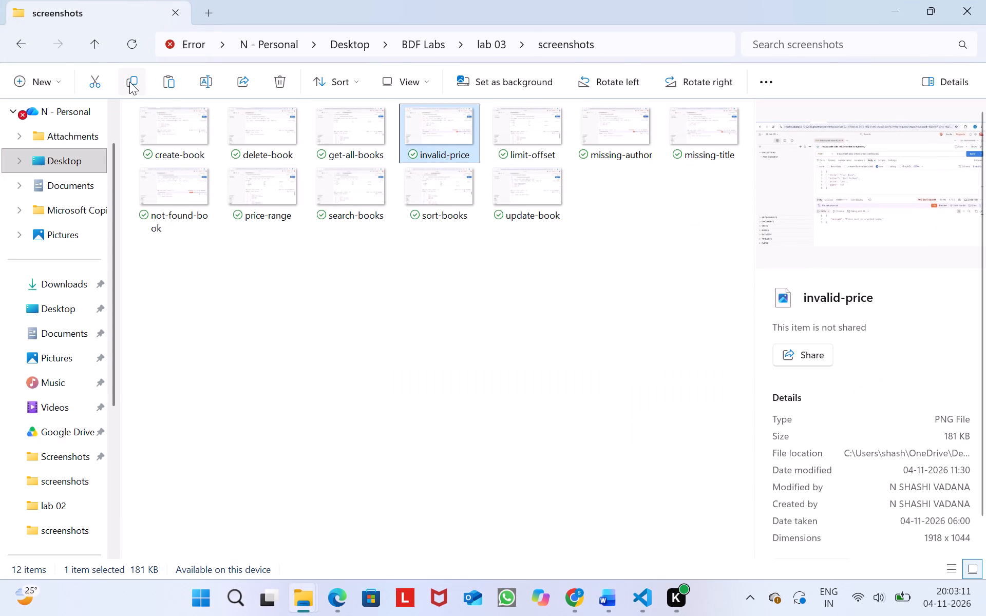
click(421, 128)
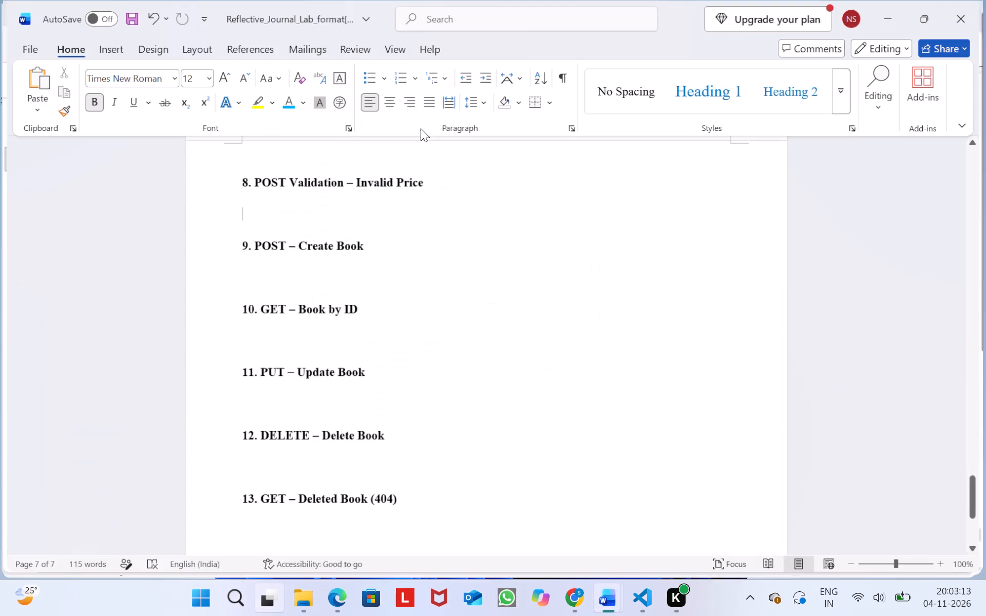
key(ctrl+v)
Copy the create-book screenshot from the lab 03 screenshots folder and paste it under "9. POST – Create Book".
scroll(428, 316, down, 1)
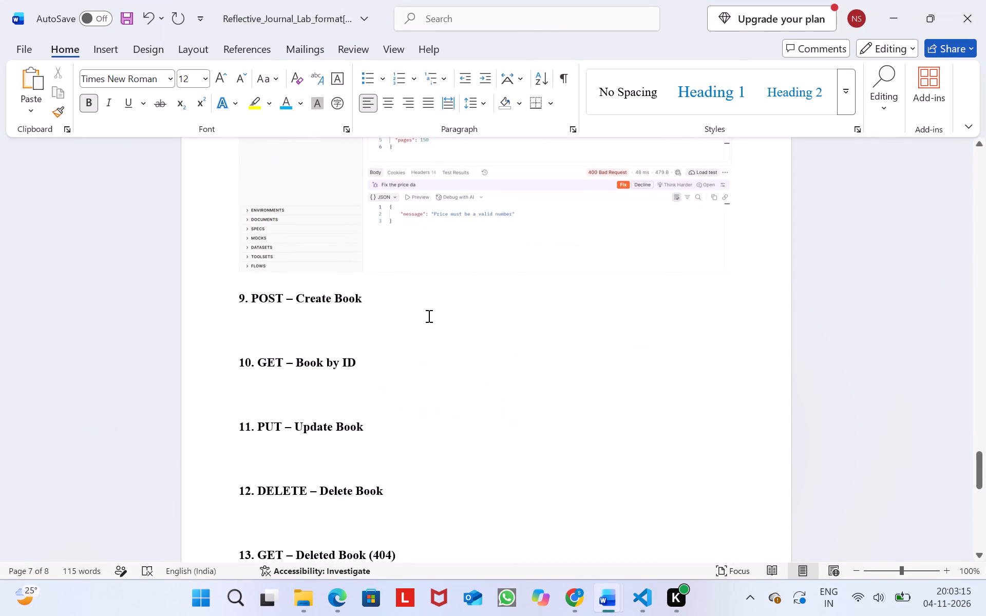
click(247, 328)
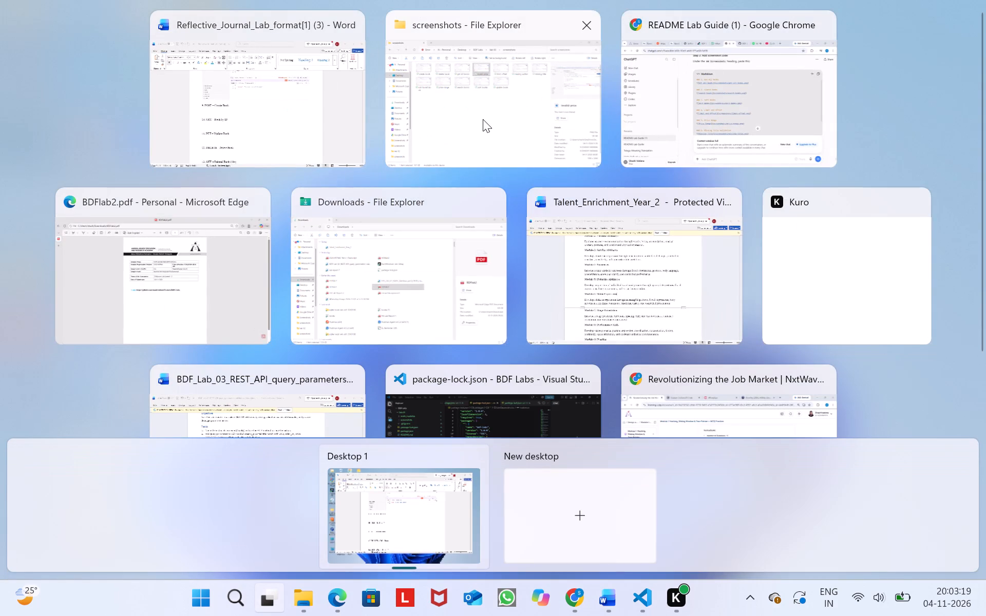
click(483, 119)
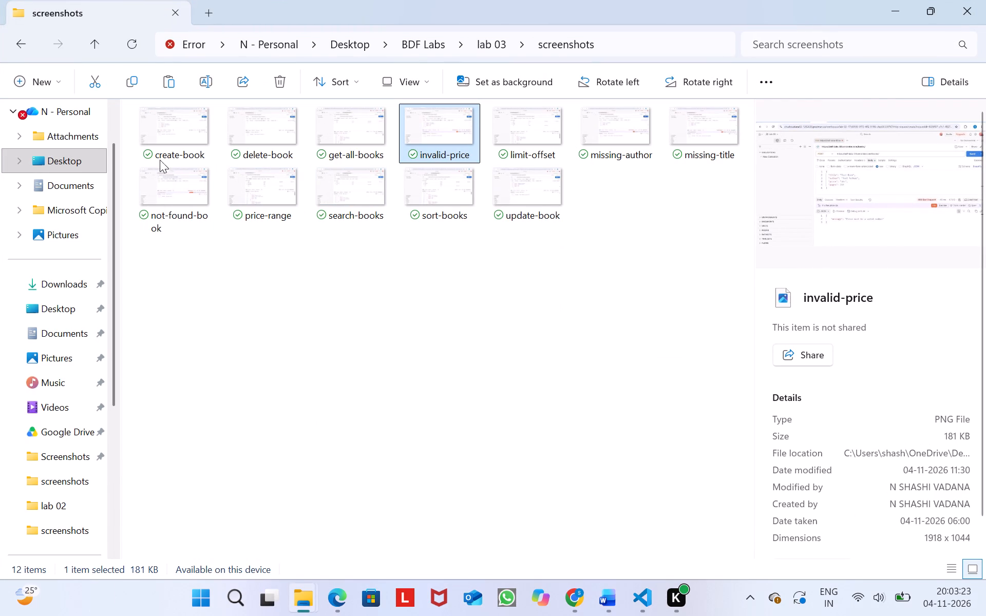
click(165, 148)
click(130, 77)
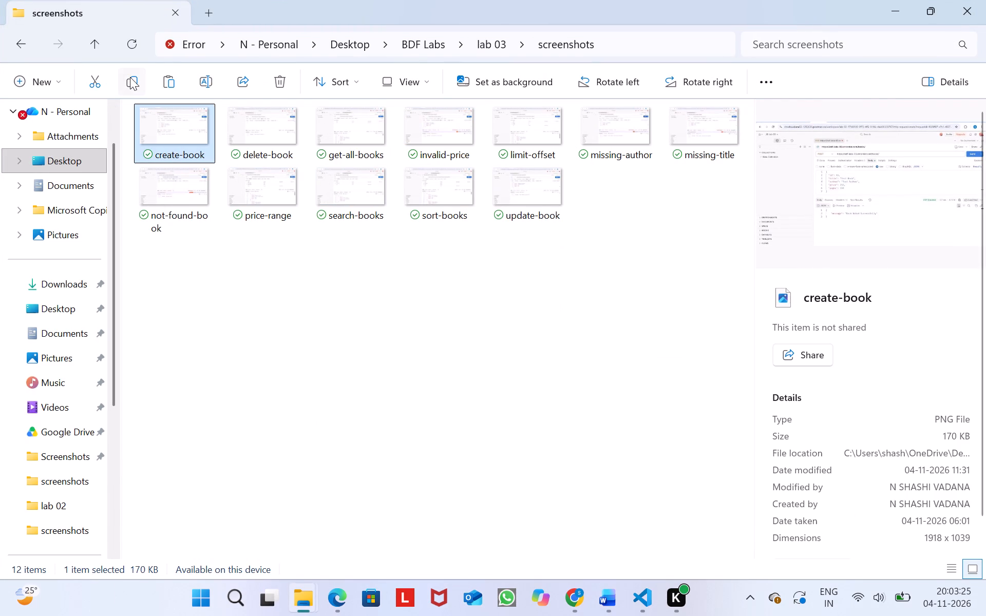
click(446, 118)
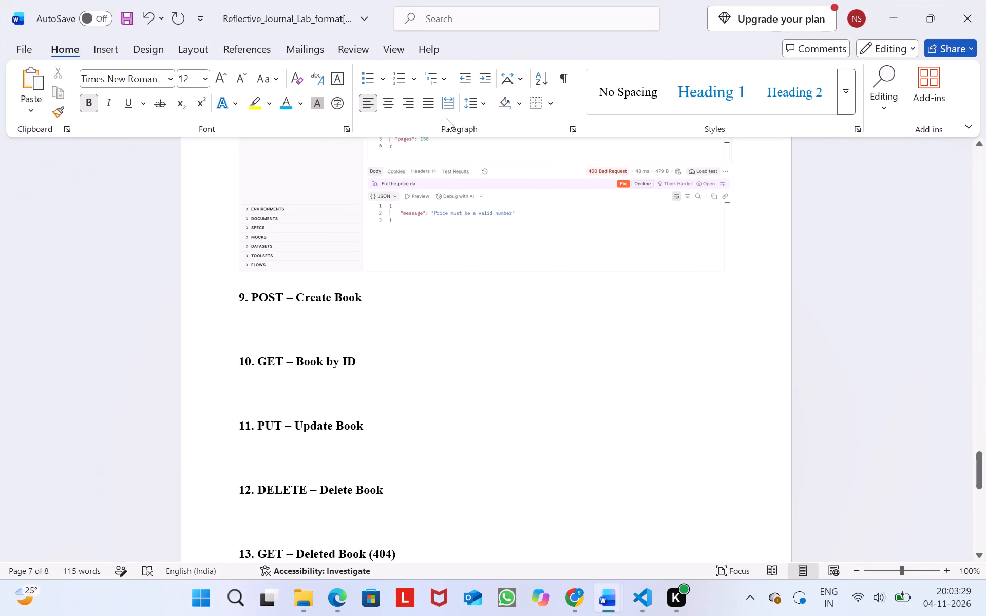
key(ctrl+v)
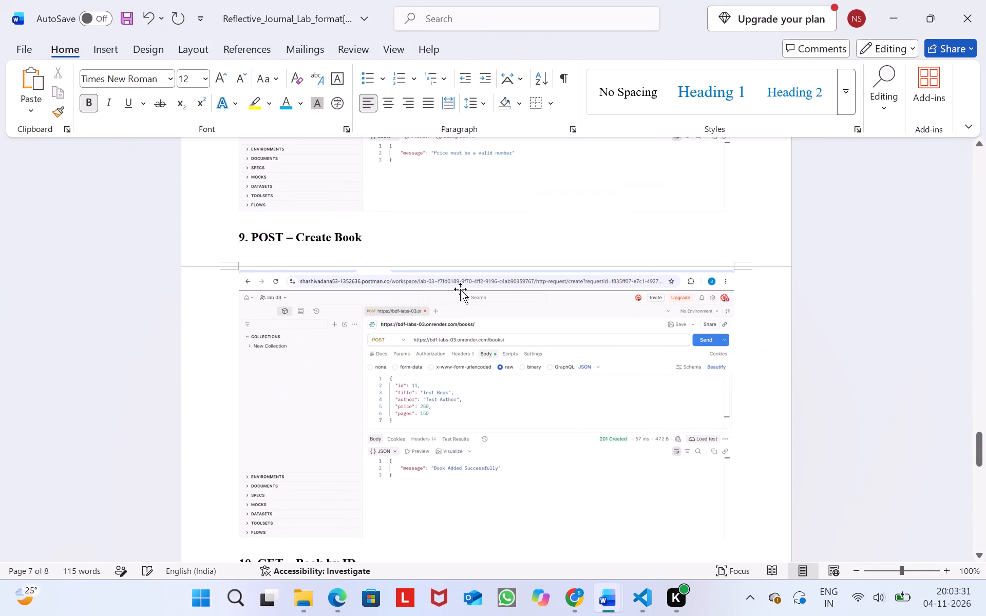
Delete the "10. GET – Book by ID" heading.
scroll(454, 393, down, 1)
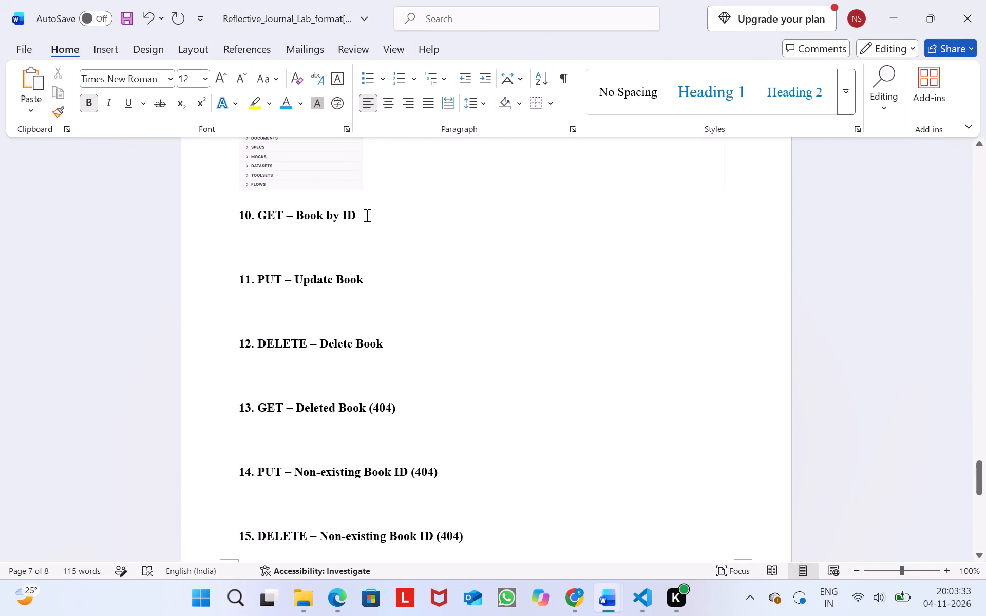
drag(363, 215, 239, 211)
key(BackSpace)
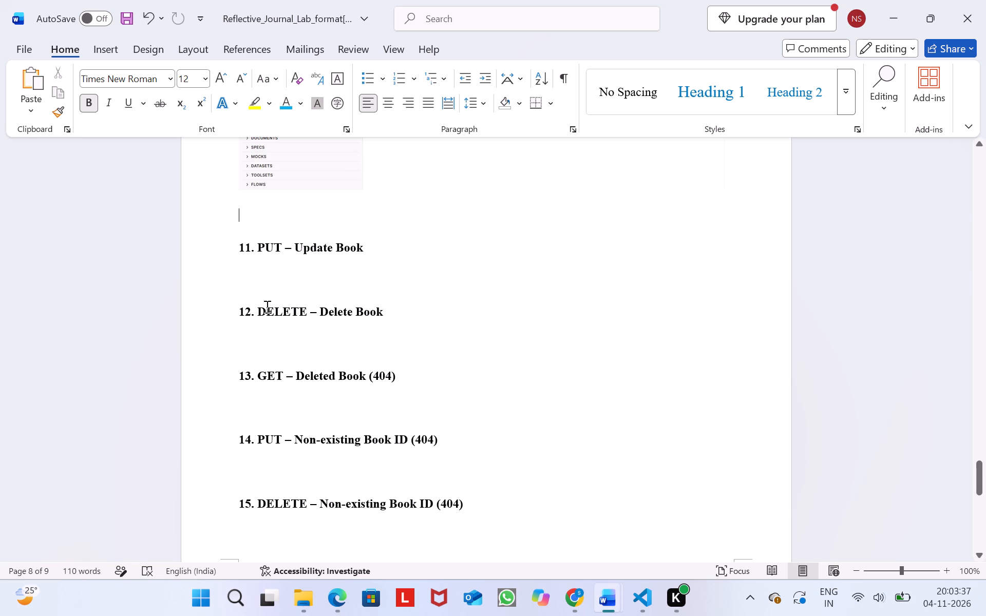
Renumber the "PUT – Update Book" heading as 10.
click(250, 250)
scroll(250, 250, up, 1)
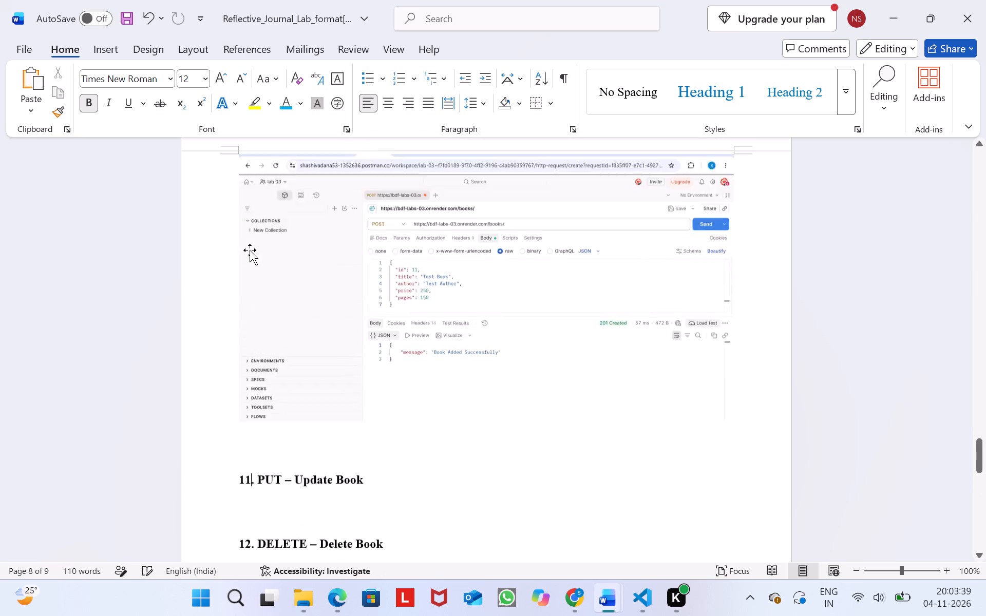
scroll(250, 250, up, 1)
scroll(250, 250, down, 2)
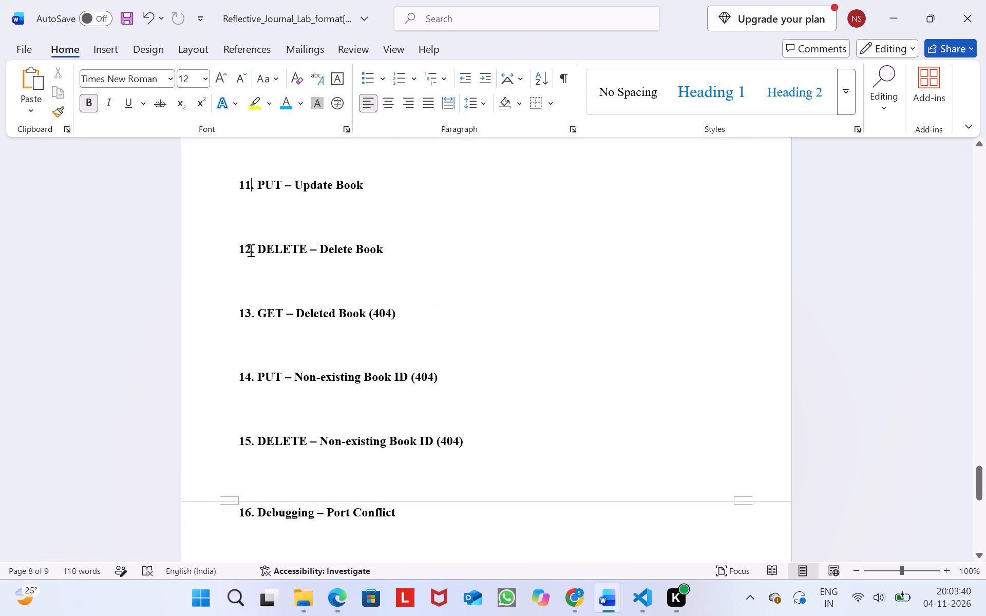
scroll(250, 250, up, 4)
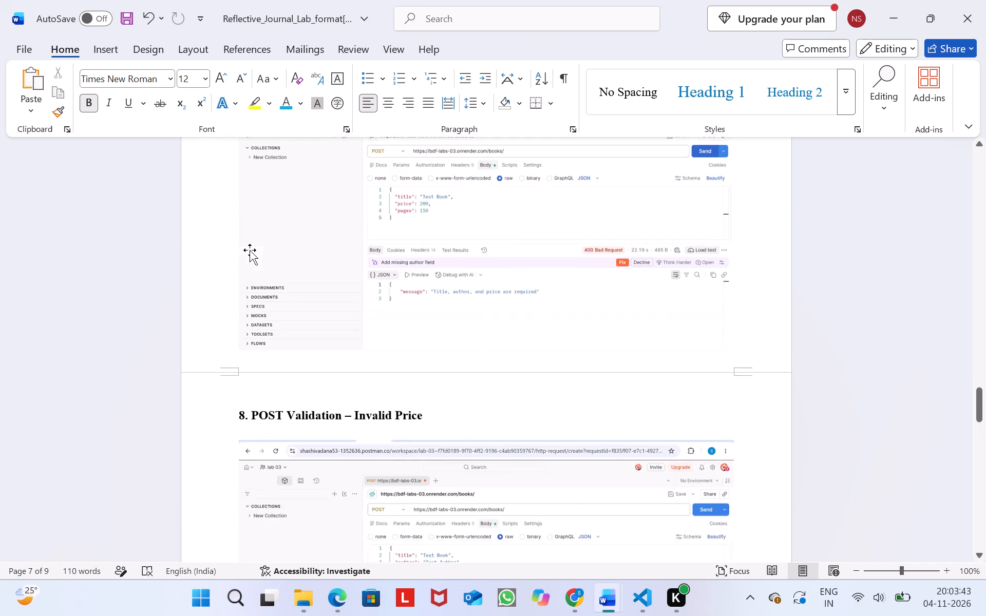
scroll(250, 250, up, 1)
scroll(250, 250, down, 1)
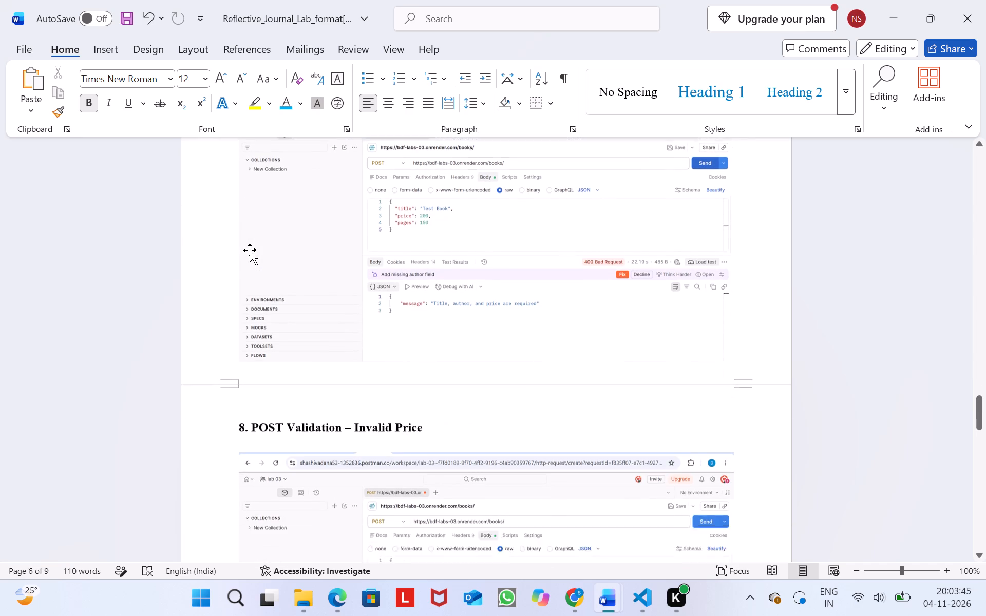
scroll(250, 250, down, 2)
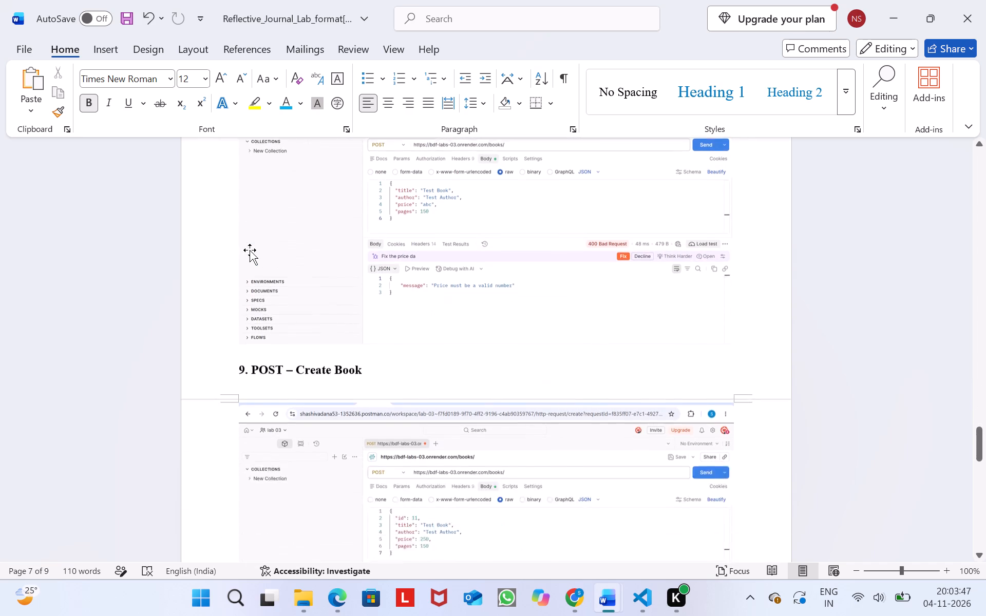
scroll(250, 250, down, 1)
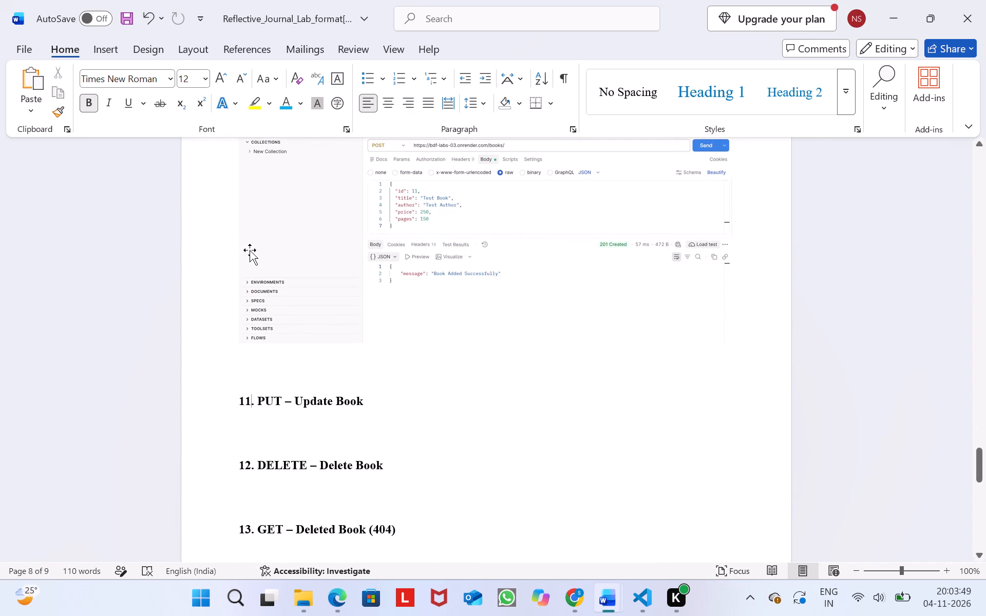
key(BackSpace)
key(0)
Renumber the "DELETE – Delete Book" heading as 11 and the "GET – Deleted Book (404)" heading as 12.
click(251, 467)
key(BackSpace)
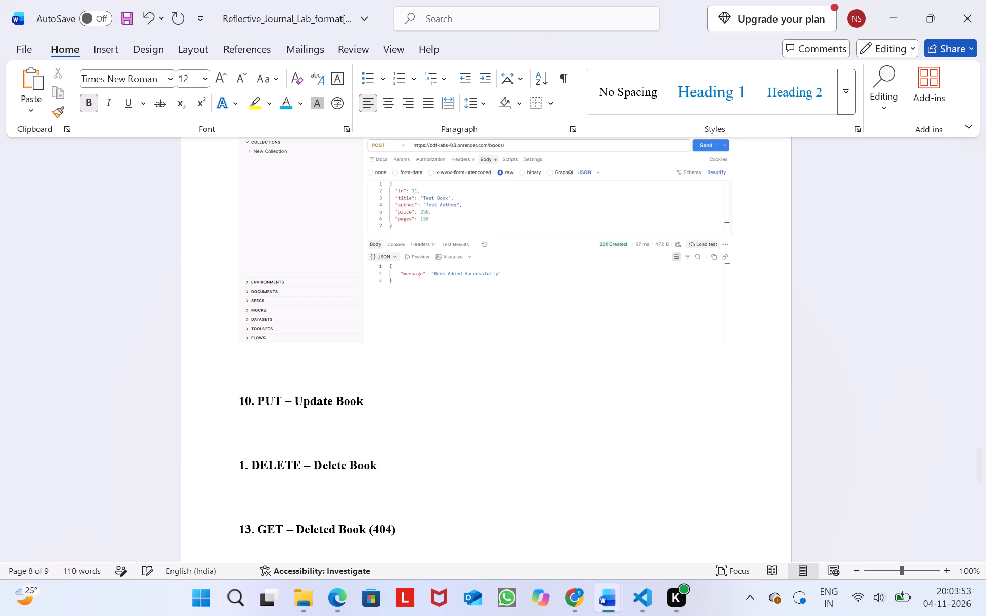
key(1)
scroll(251, 467, down, 1)
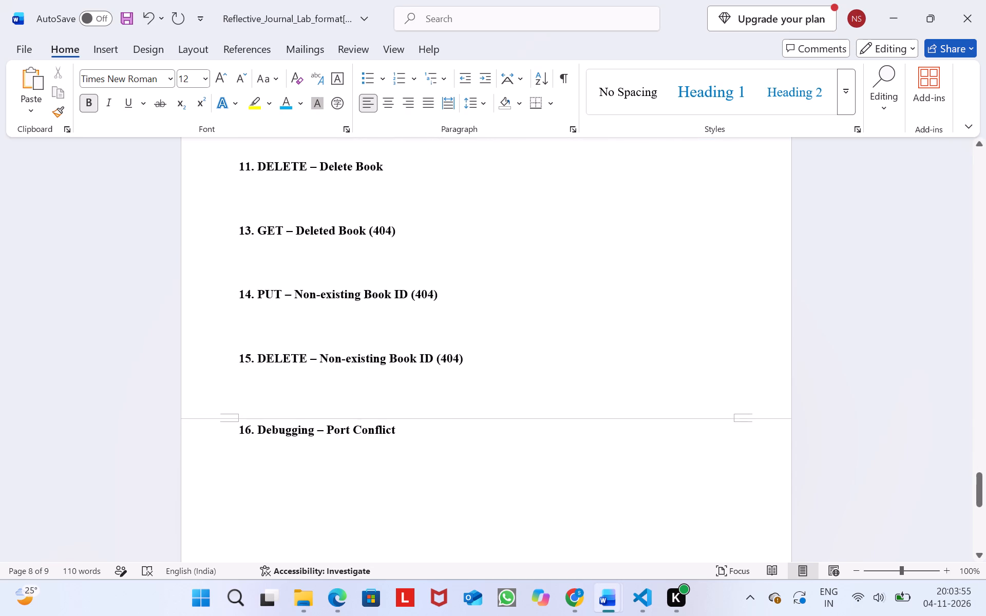
scroll(251, 467, up, 1)
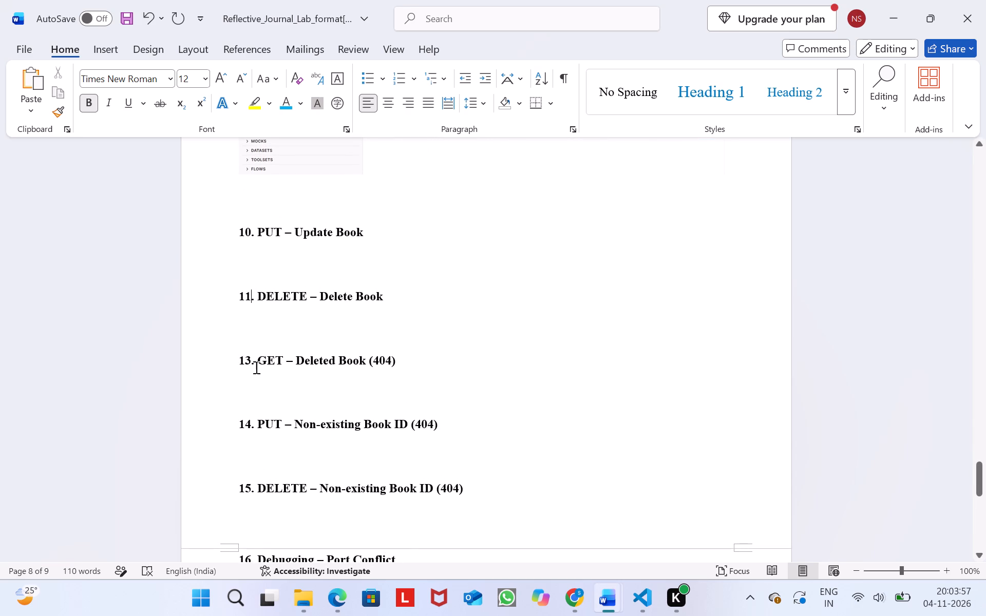
click(250, 360)
key(BackSpace)
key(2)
Replace "GET – Deleted Book" in heading 12 with "not-found-book", keeping a space before "(404)".
key(Right)
key(Right)
key(Right)
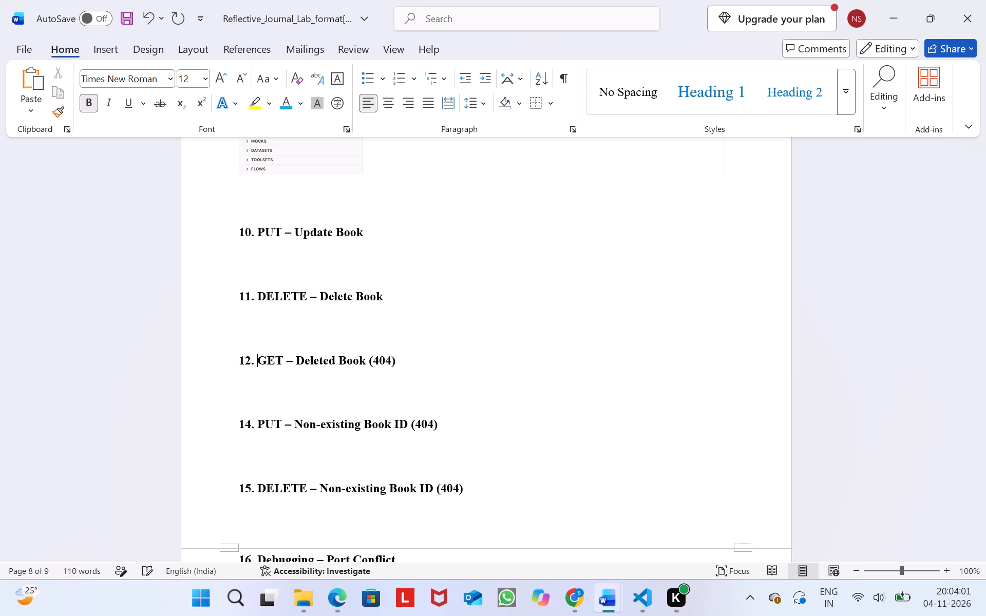
drag(367, 361, 268, 362)
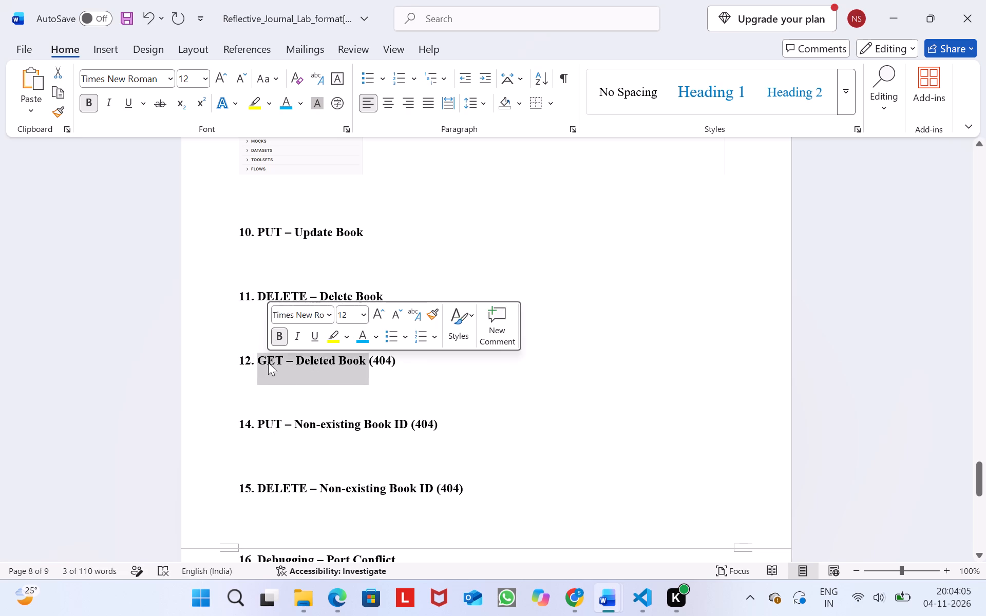
key(BackSpace)
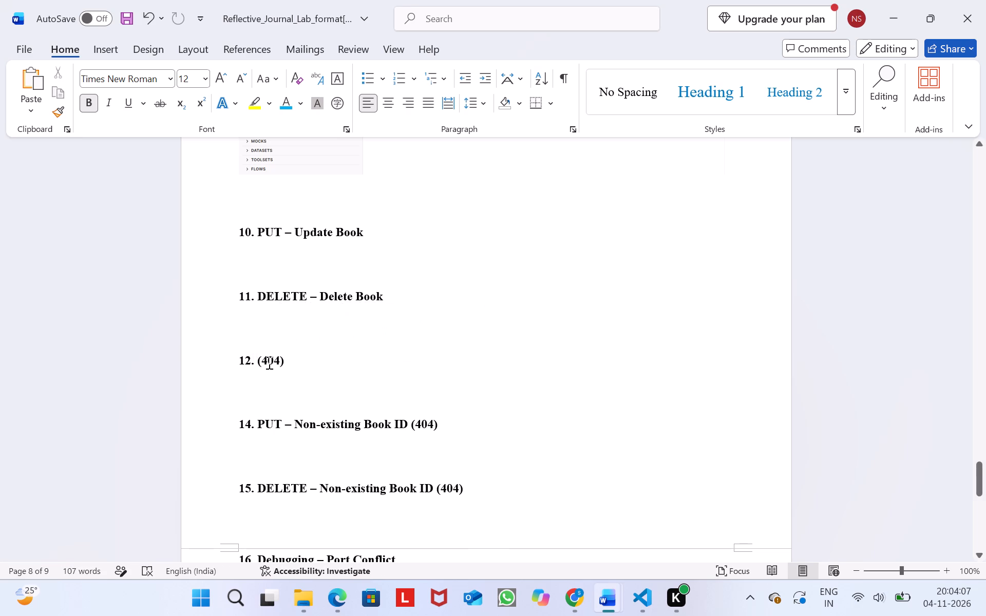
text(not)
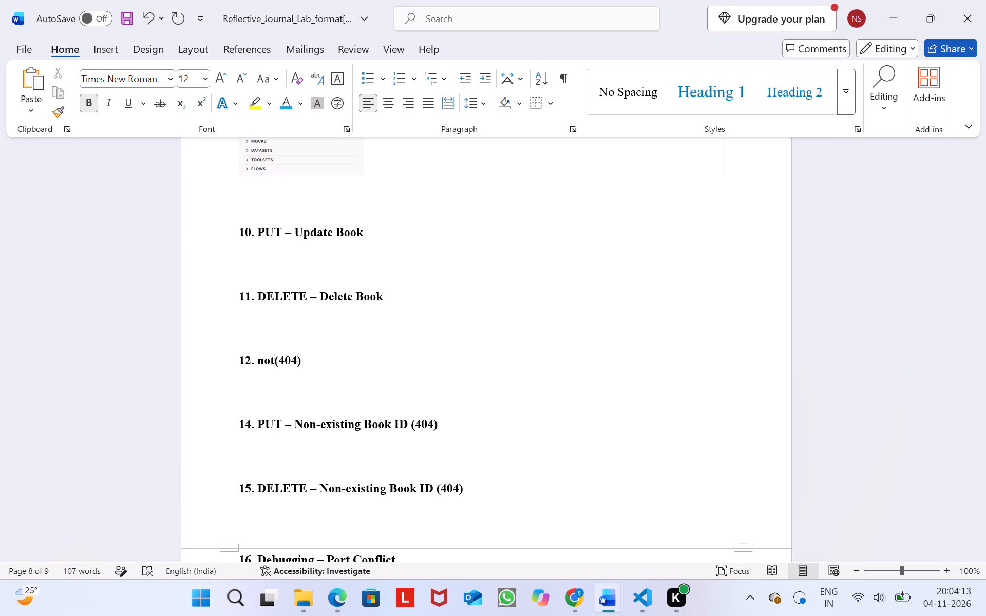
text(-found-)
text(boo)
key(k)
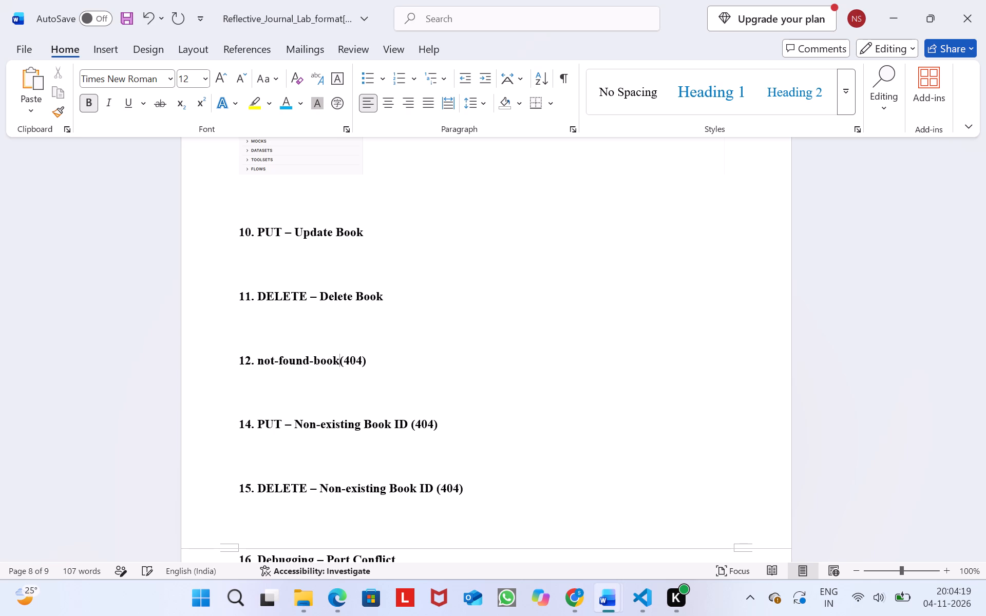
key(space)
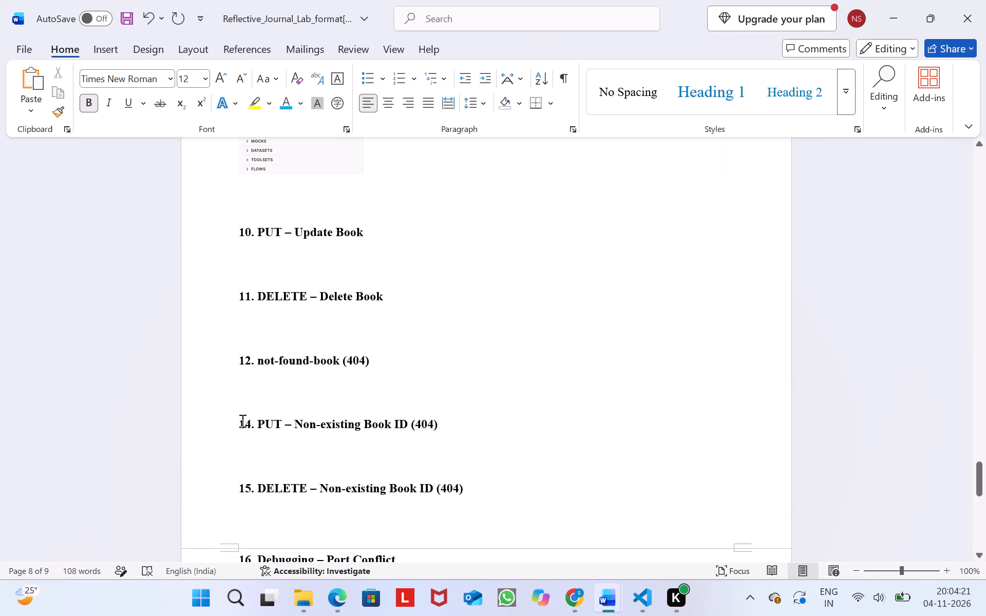
Delete headings 14 to 16: PUT and DELETE Non-existing Book ID (404), and Debugging – Port Conflict.
drag(239, 420, 409, 531)
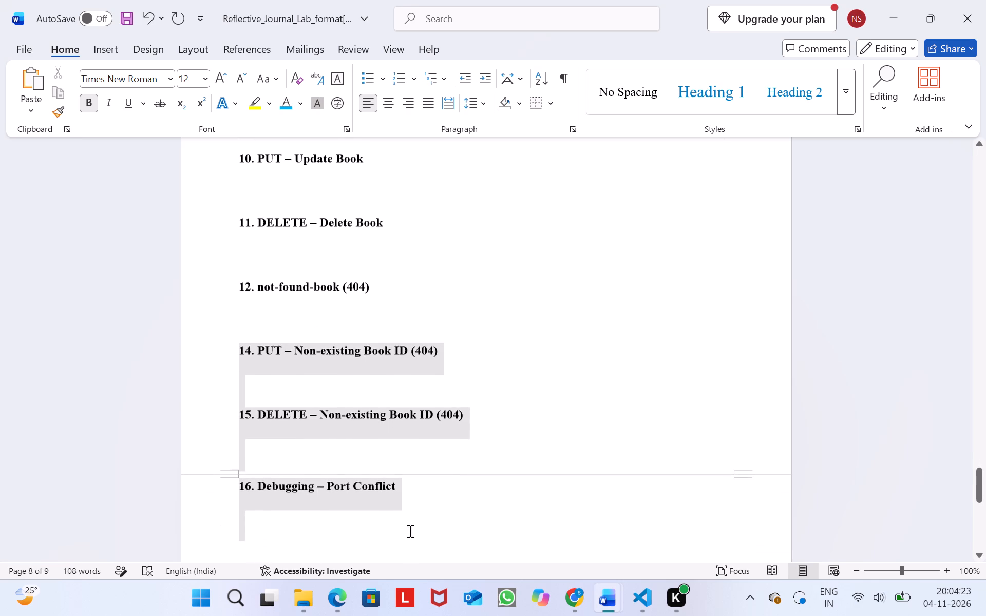
drag(409, 531, 409, 493)
key(BackSpace)
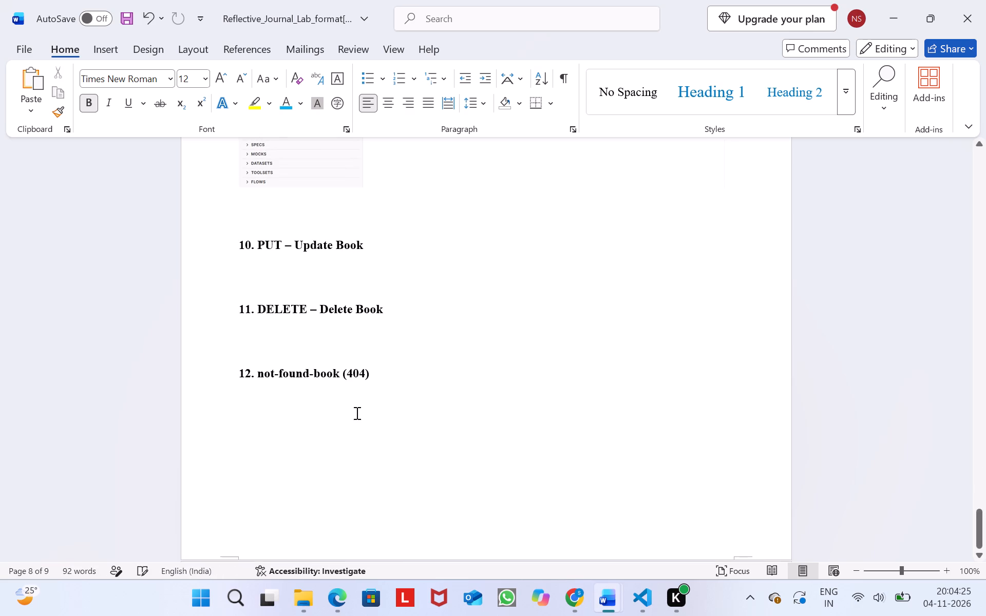
Place the cursor below the "10. PUT – Update Book" heading and copy the update-book image from the lab 03 screenshots folder in File Explorer.
click(238, 276)
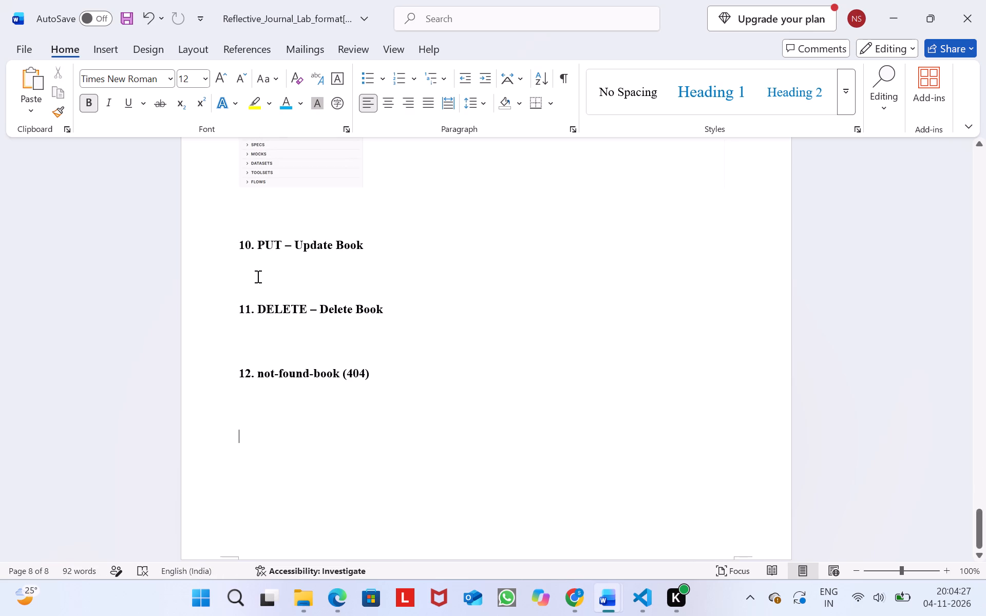
click(242, 276)
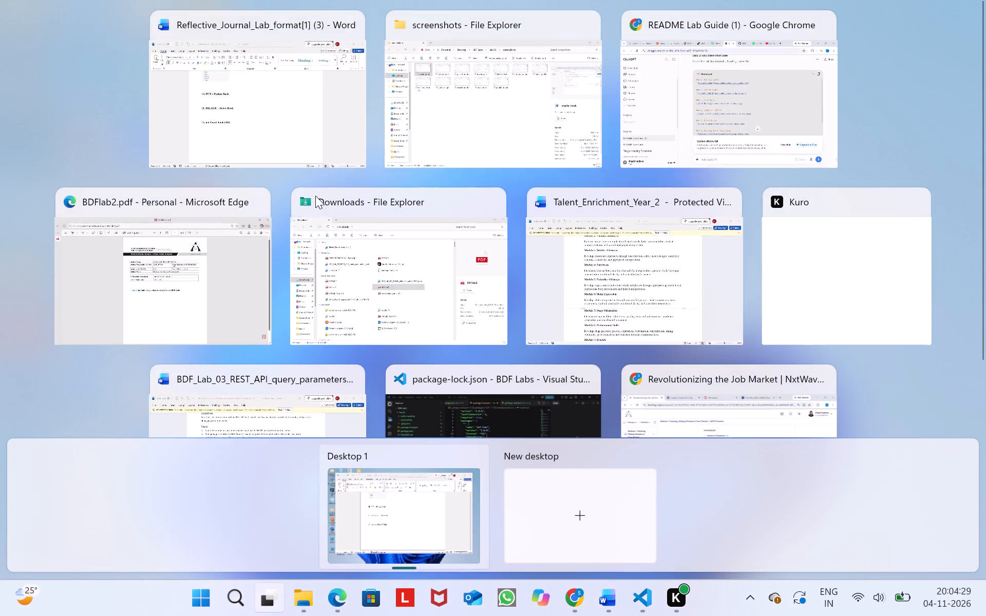
click(469, 92)
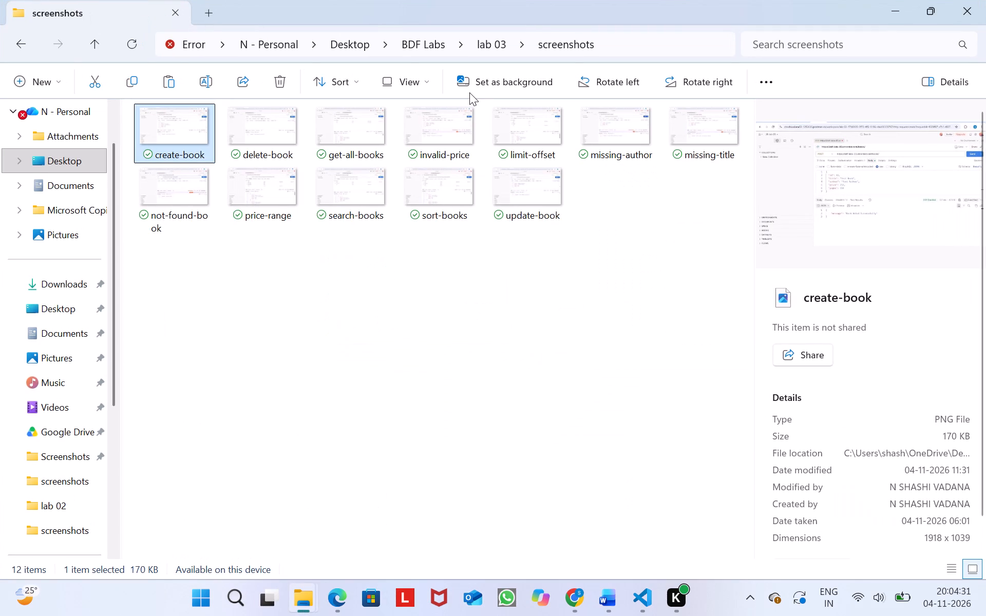
click(527, 202)
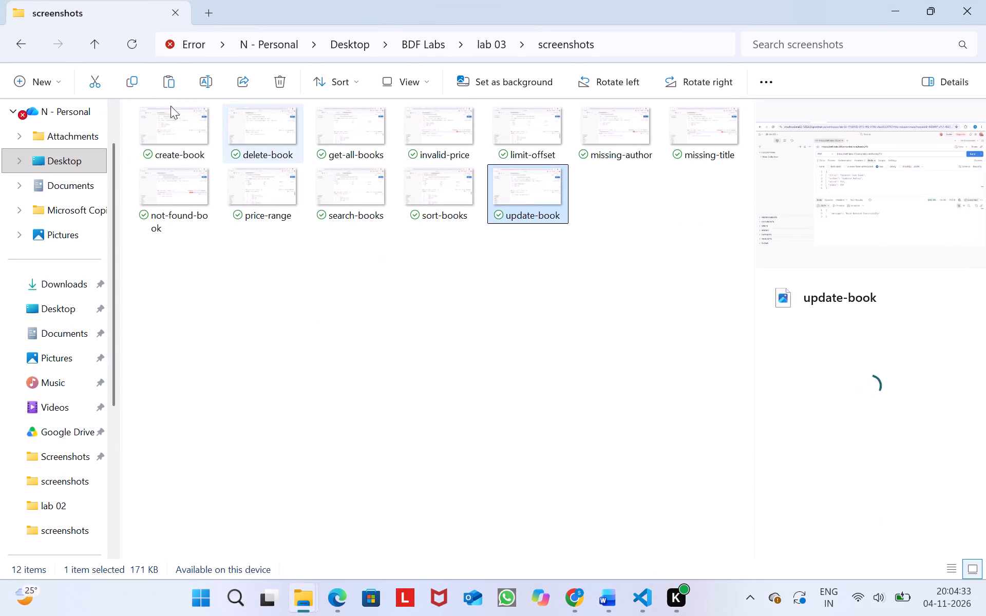
click(131, 80)
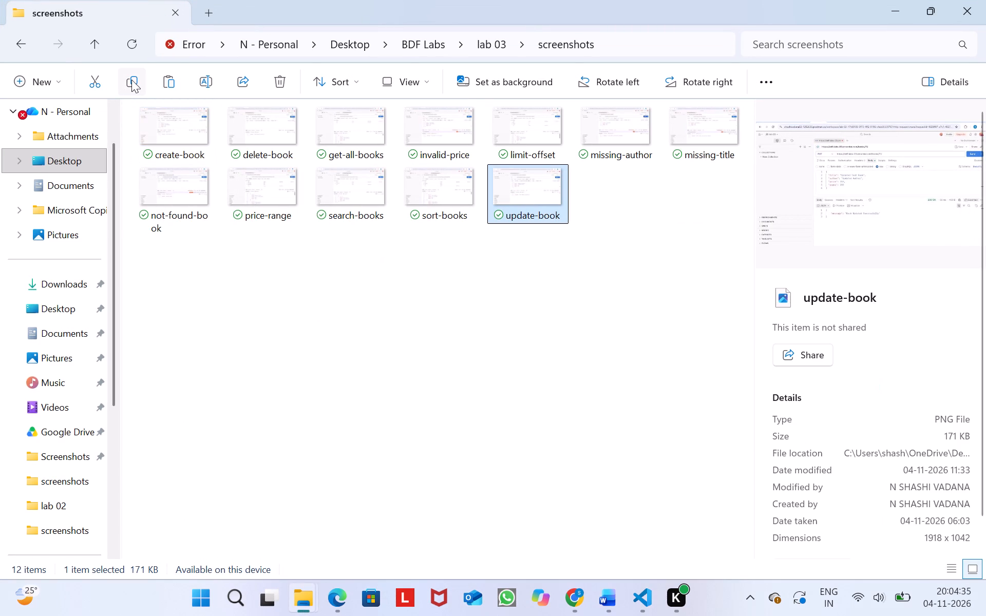
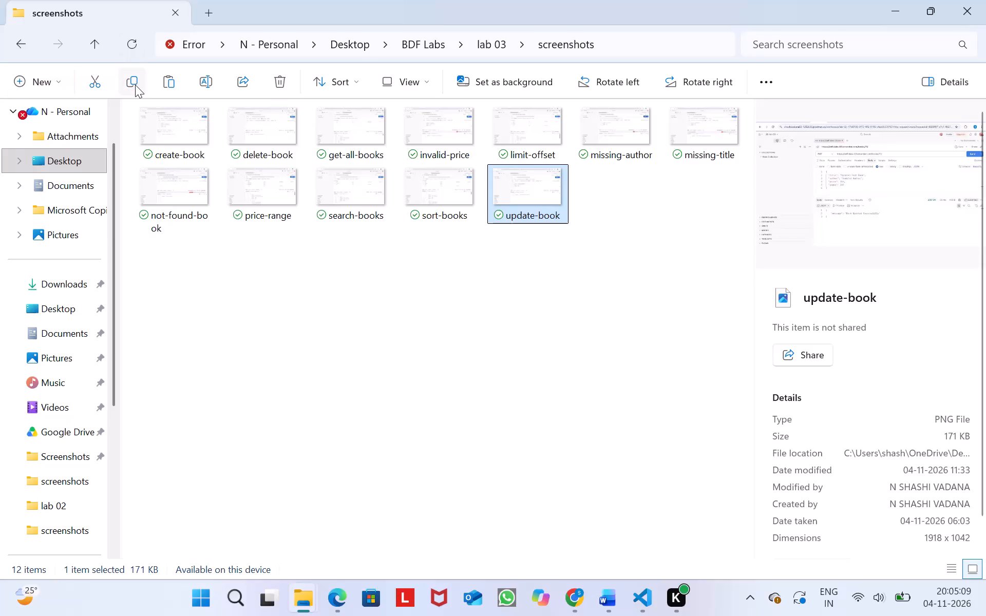
Switch to the Word journal and paste the update-book image below the "10. PUT – Update Book" heading.
click(483, 121)
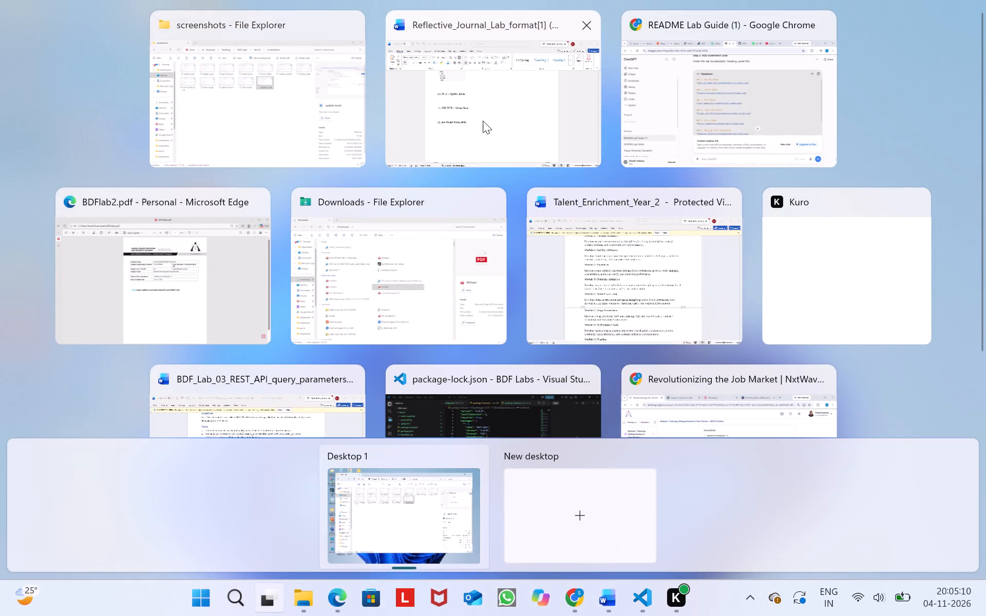
key(ctrl+v)
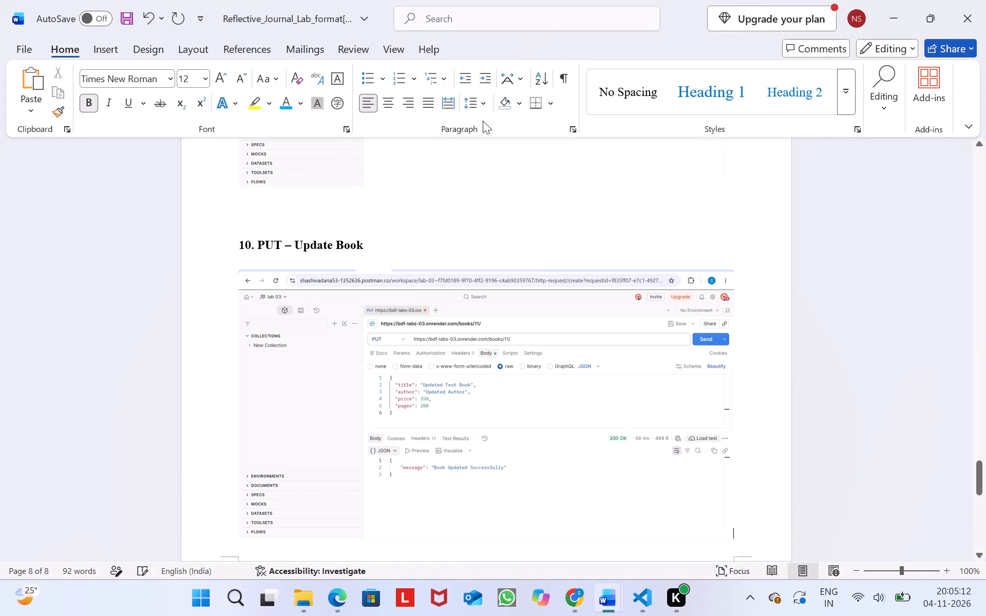
Copy the delete-book image from the lab 03 screenshots folder and paste it below the "11. DELETE – Delete Book" heading in Word.
scroll(443, 400, down, 1)
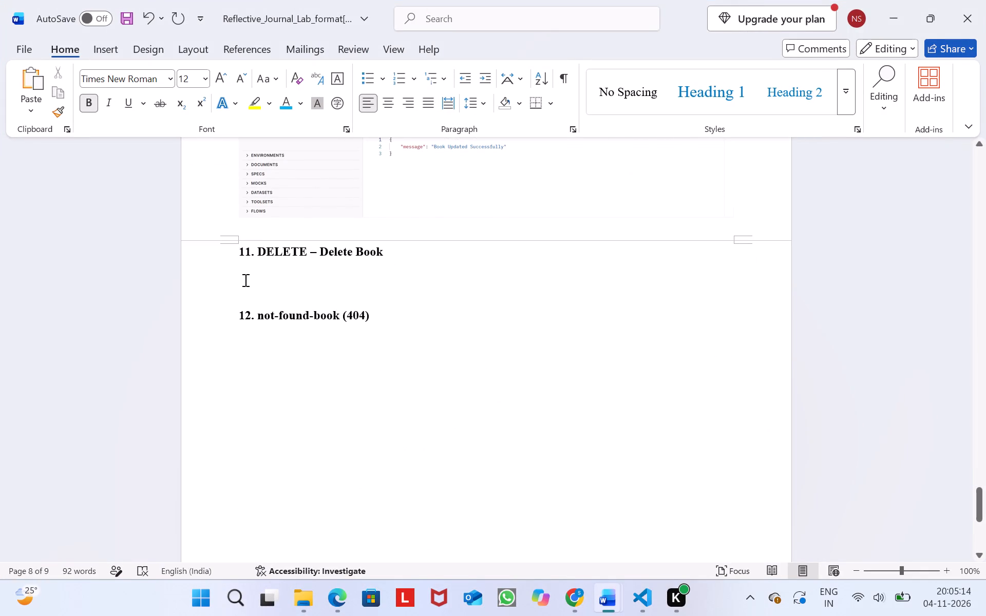
click(244, 280)
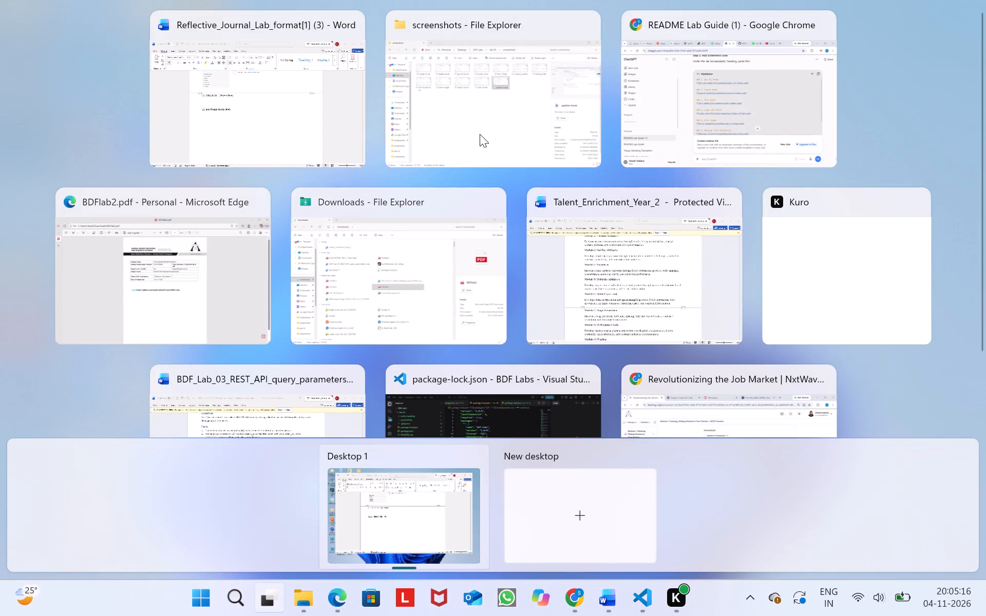
click(480, 134)
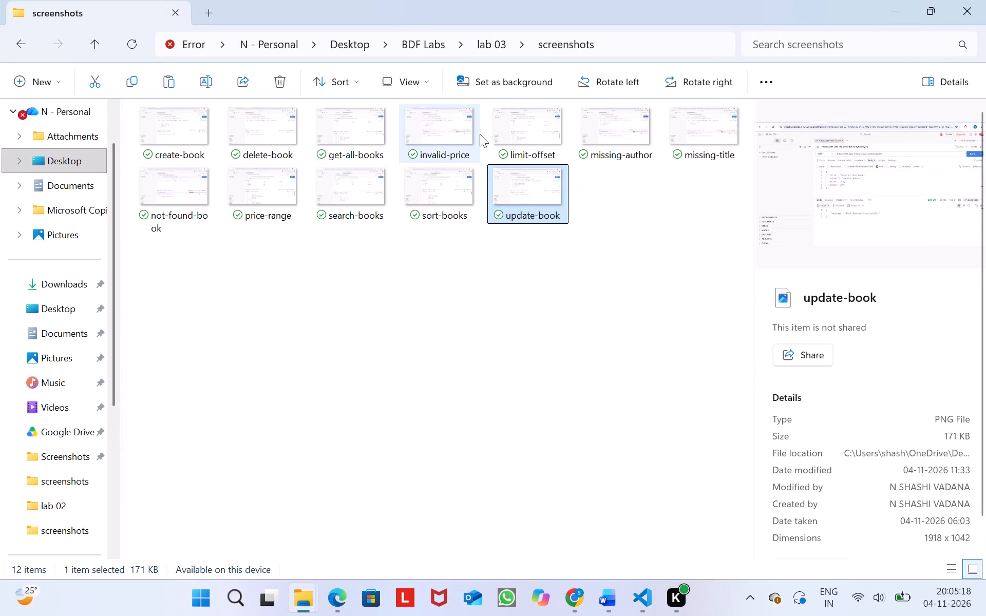
click(268, 149)
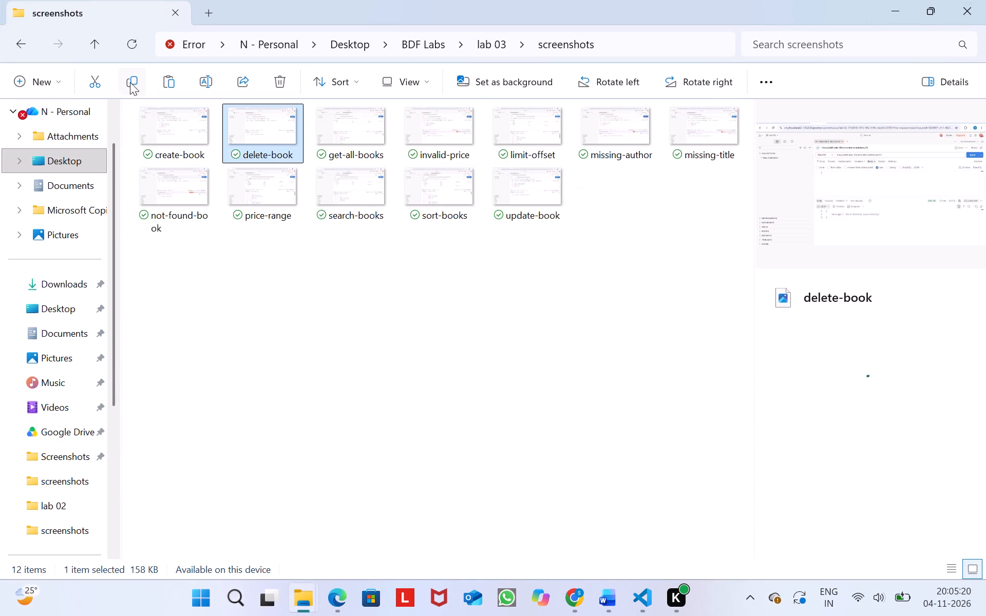
click(128, 79)
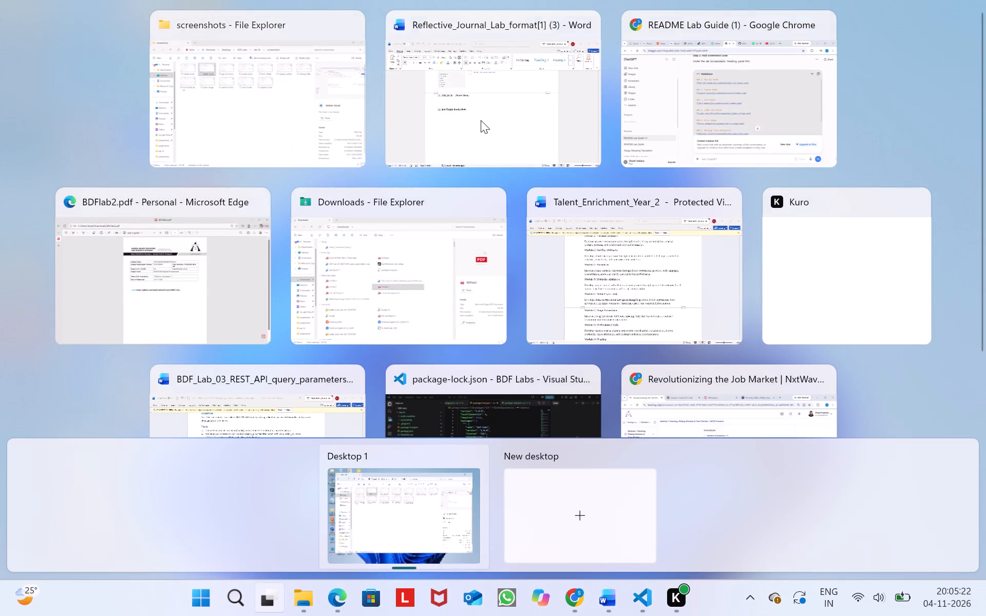
click(481, 120)
key(ctrl+v)
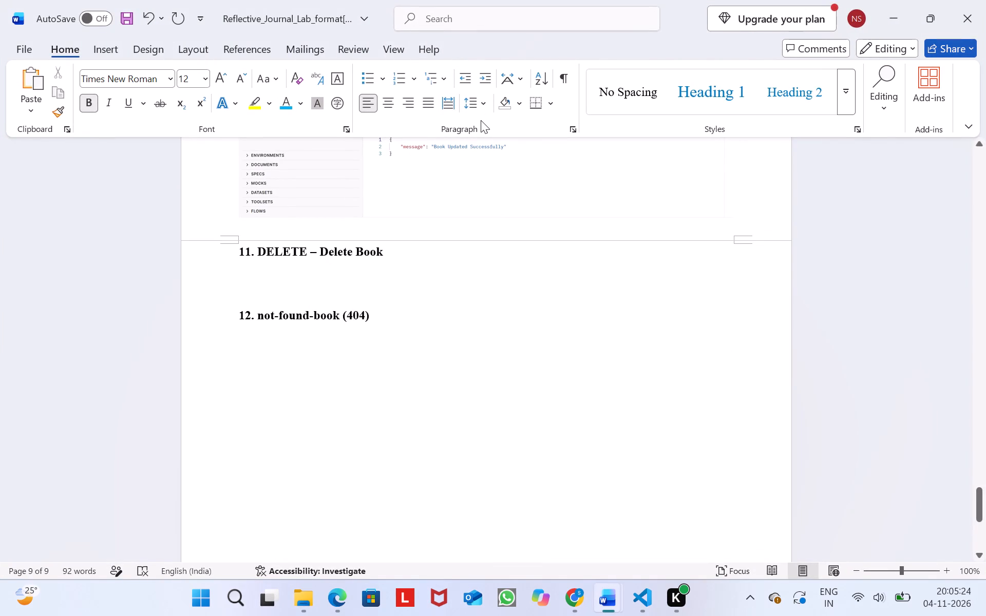
Copy the not-found-book image from the lab 03 screenshots folder and paste it below the "12. not-found-book (404)" heading in Word.
scroll(481, 120, down, 1)
scroll(437, 305, down, 1)
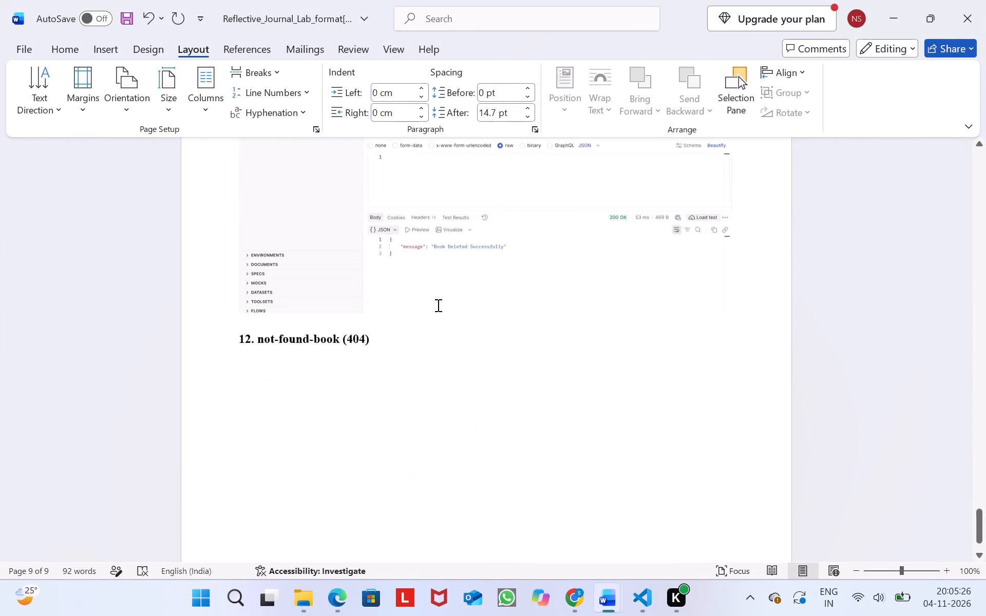
scroll(437, 305, down, 1)
click(24, 45)
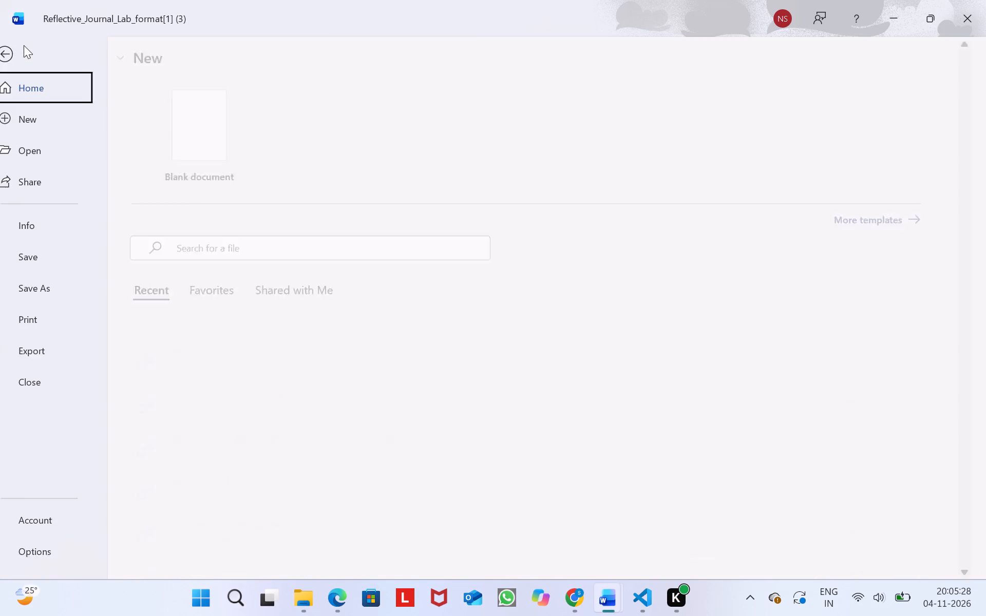
click(13, 61)
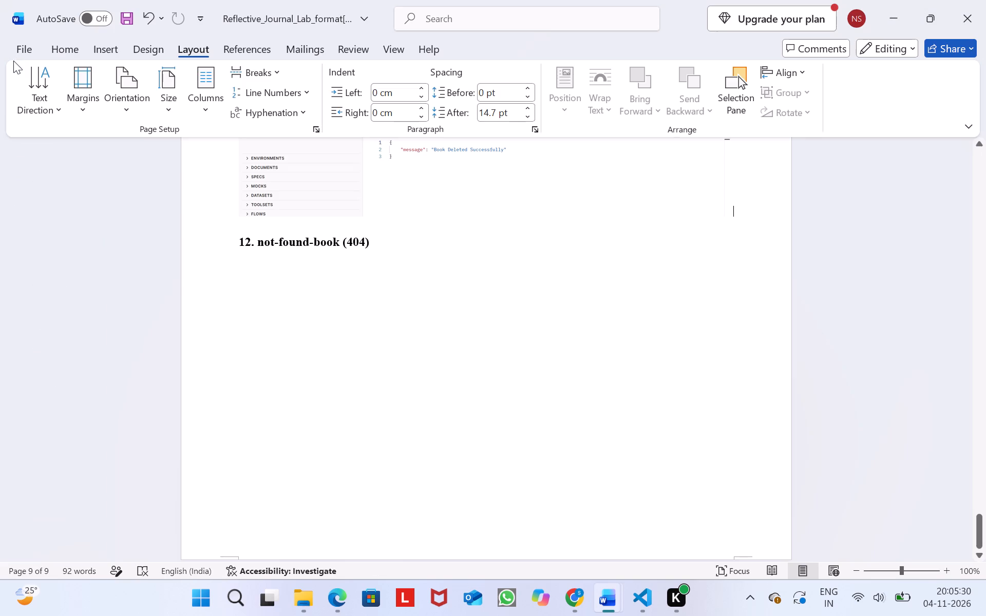
click(61, 44)
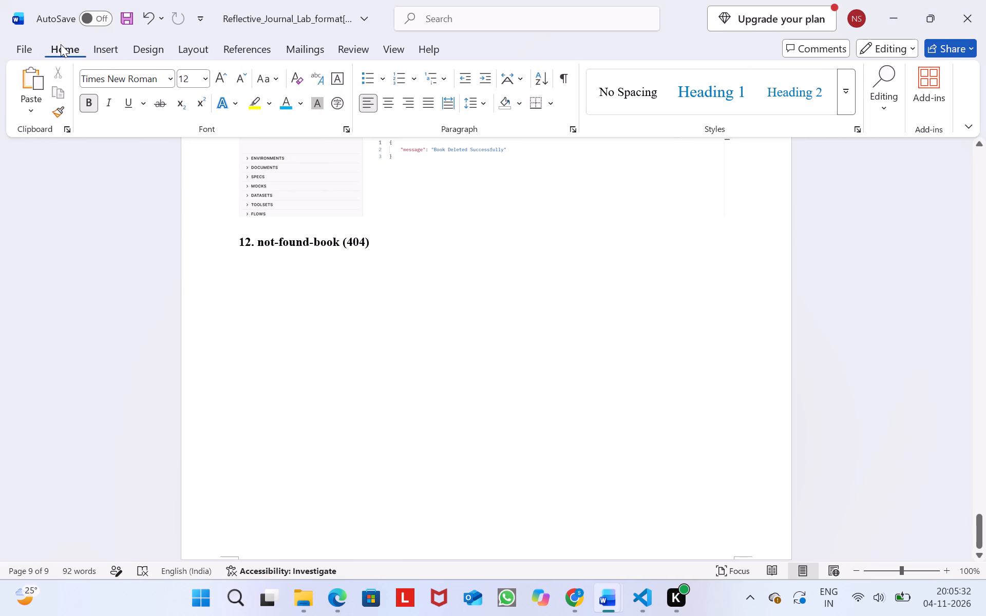
click(240, 276)
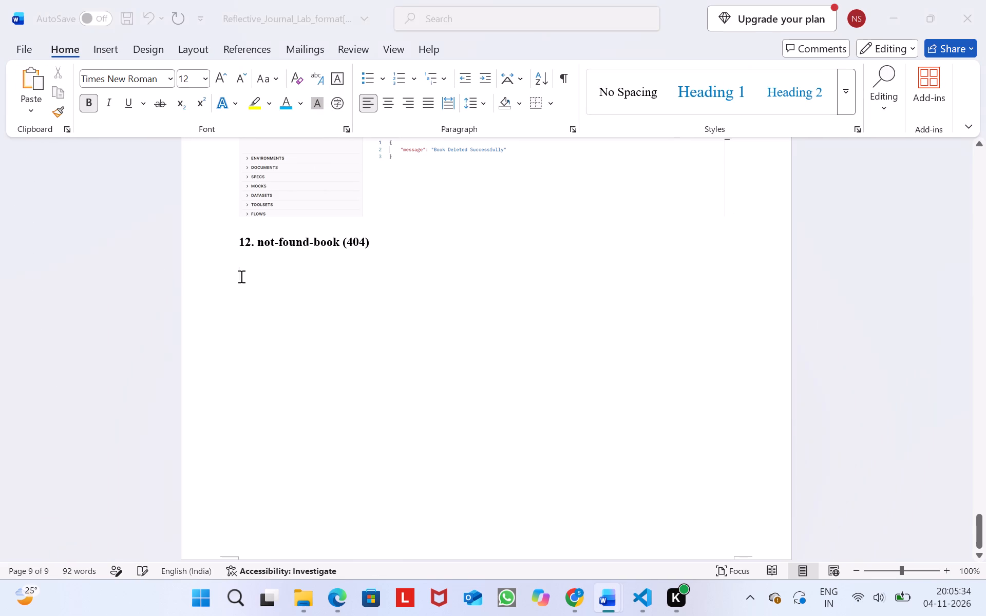
click(561, 73)
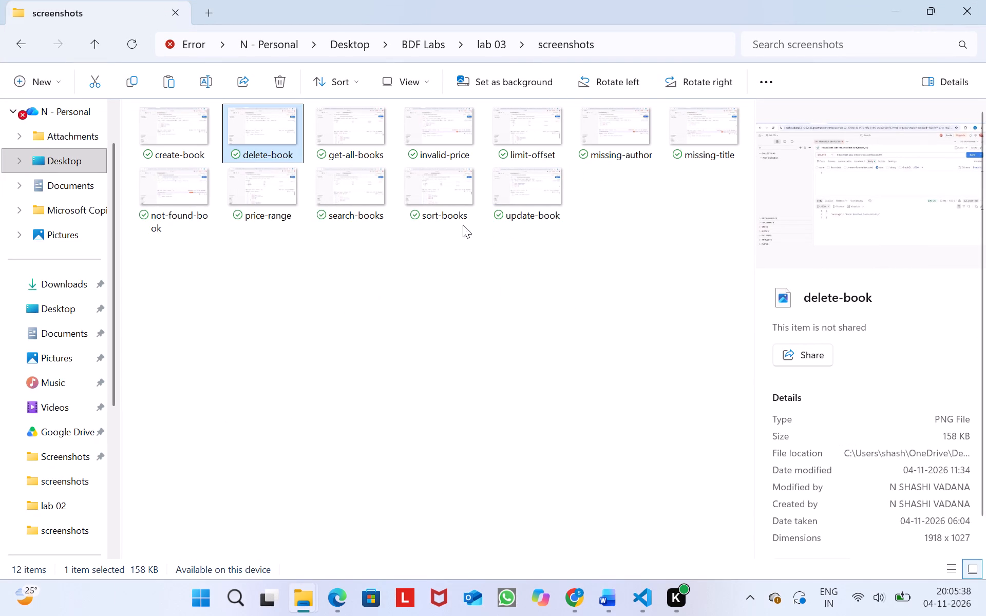
click(163, 201)
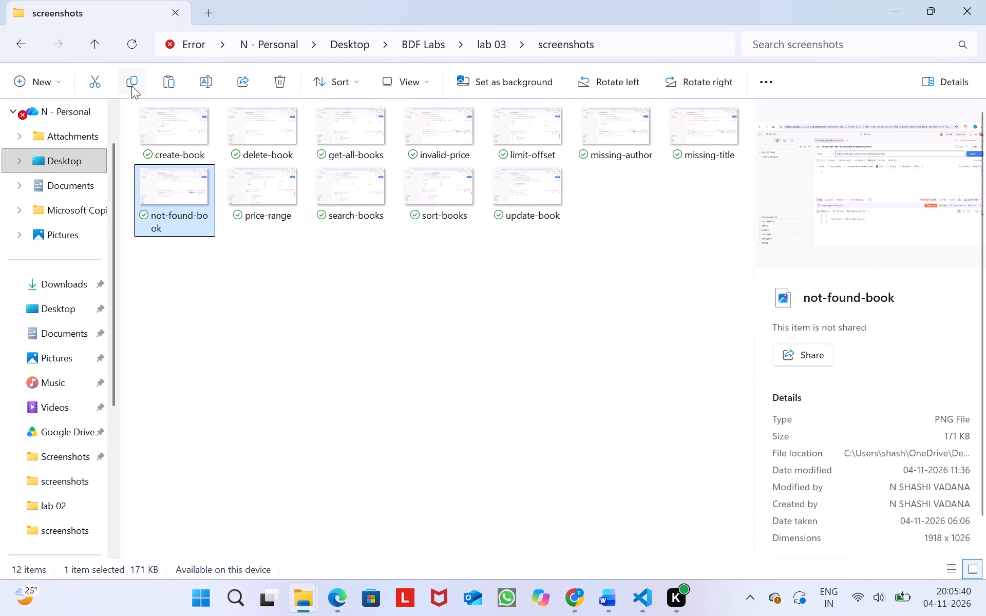
click(131, 86)
click(465, 153)
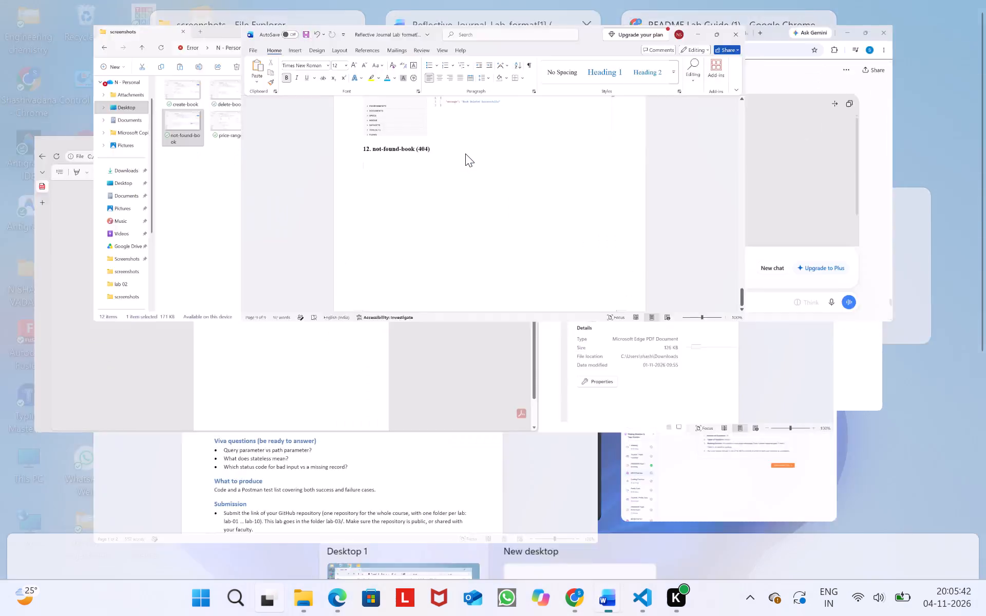
key(ctrl+v)
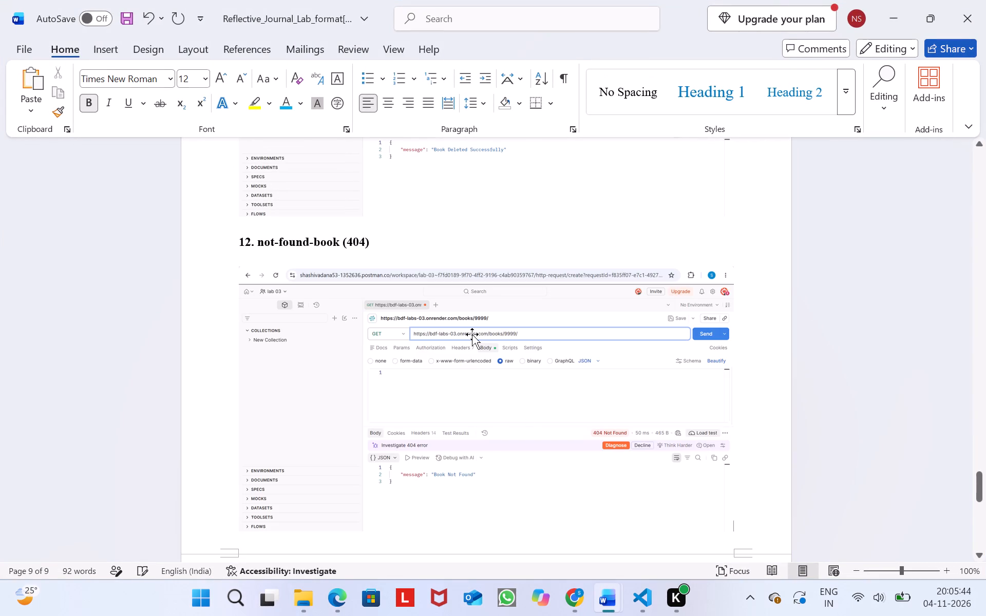
Delete the extra blank lines between the Sort Books screenshot and the "4. Limit and Offset" heading.
scroll(472, 334, up, 5)
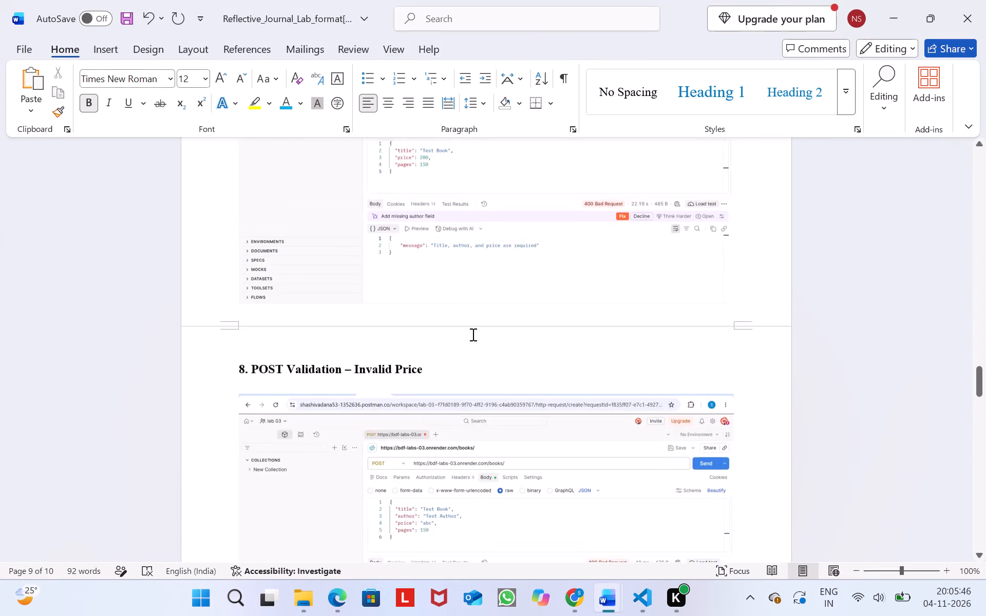
scroll(472, 334, up, 19)
scroll(472, 334, down, 3)
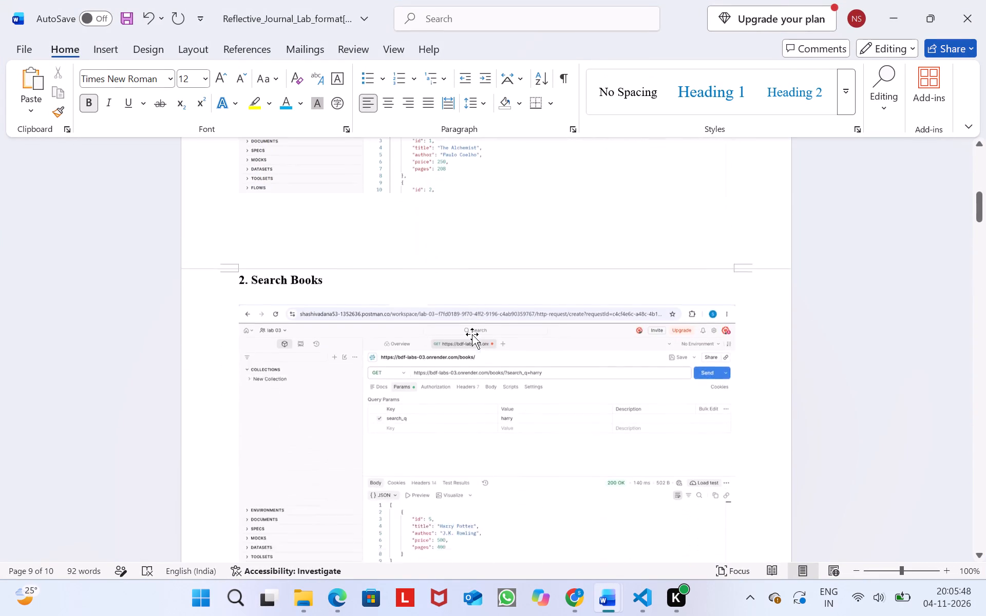
scroll(472, 334, down, 3)
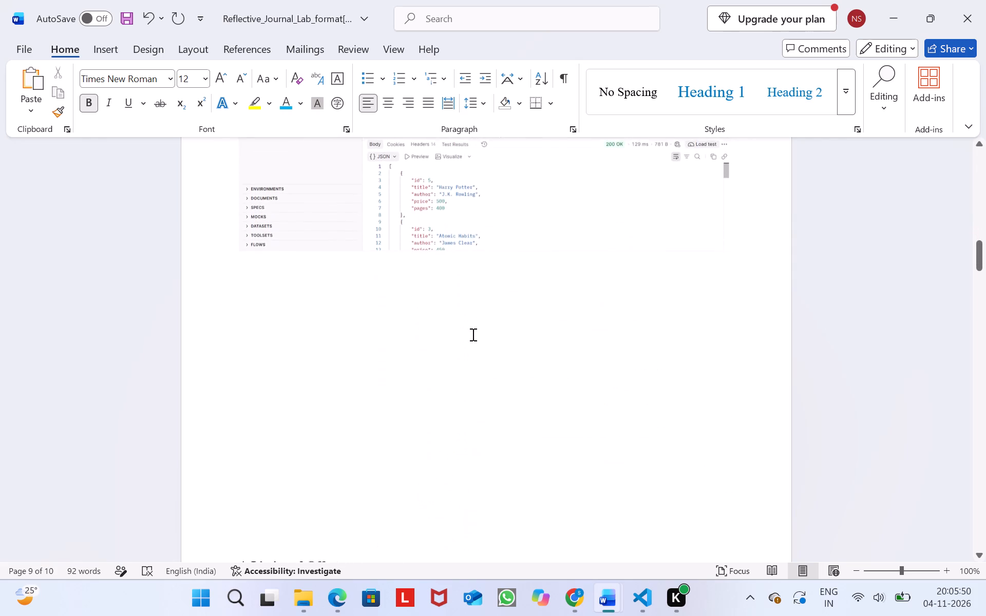
scroll(472, 334, down, 1)
scroll(472, 334, up, 2)
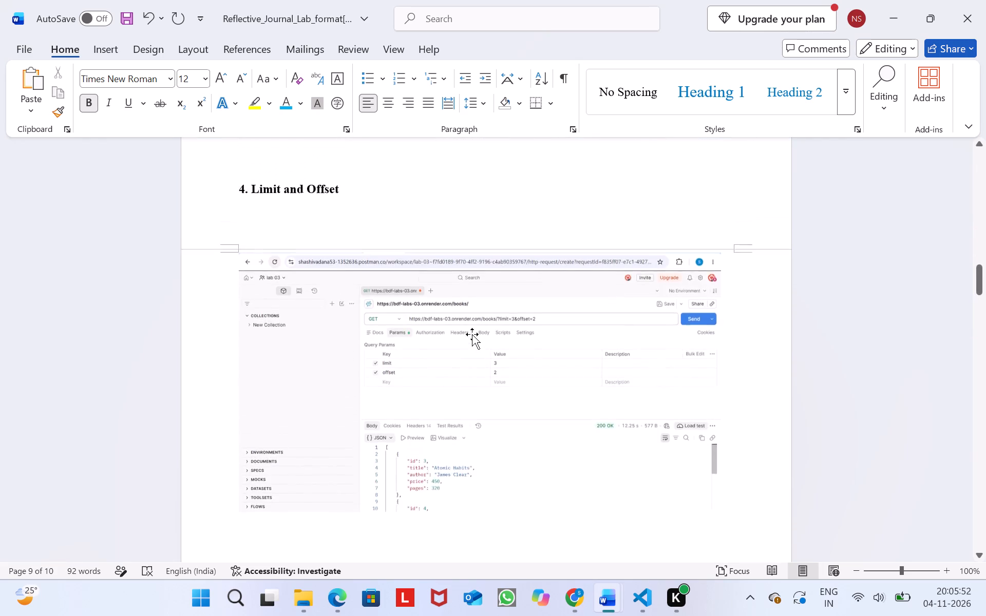
scroll(472, 334, up, 1)
click(234, 265)
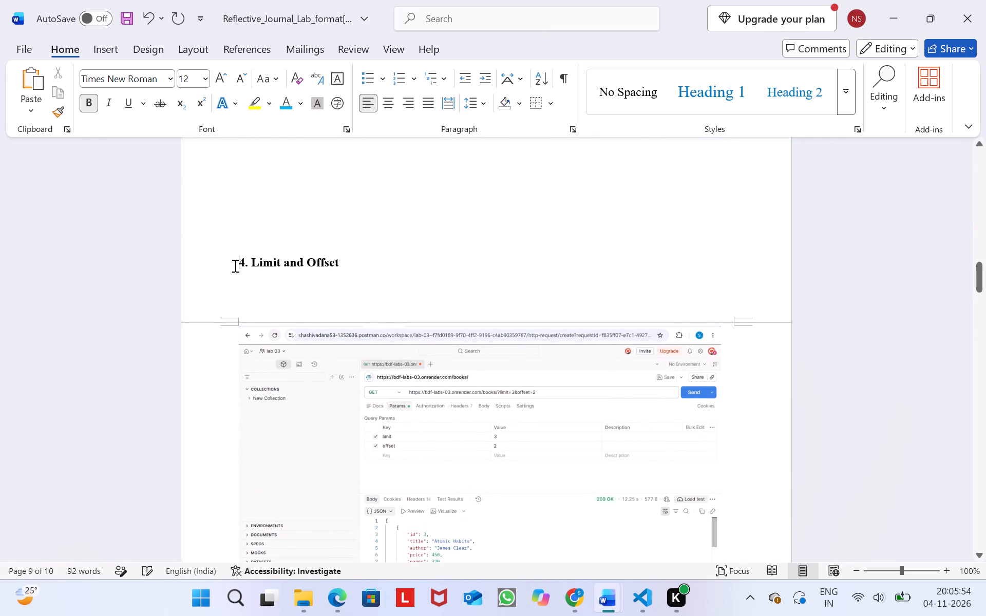
key(BackSpace)
key(BackSpace)
key(BackSpace)
key(BackSpace)
key(BackSpace)
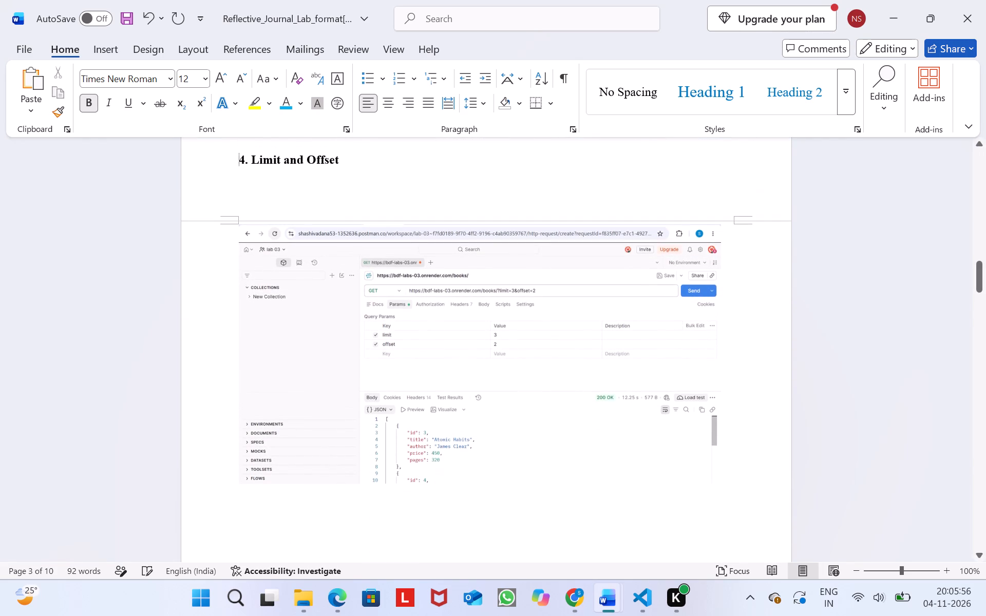
scroll(302, 332, up, 1)
key(BackSpace)
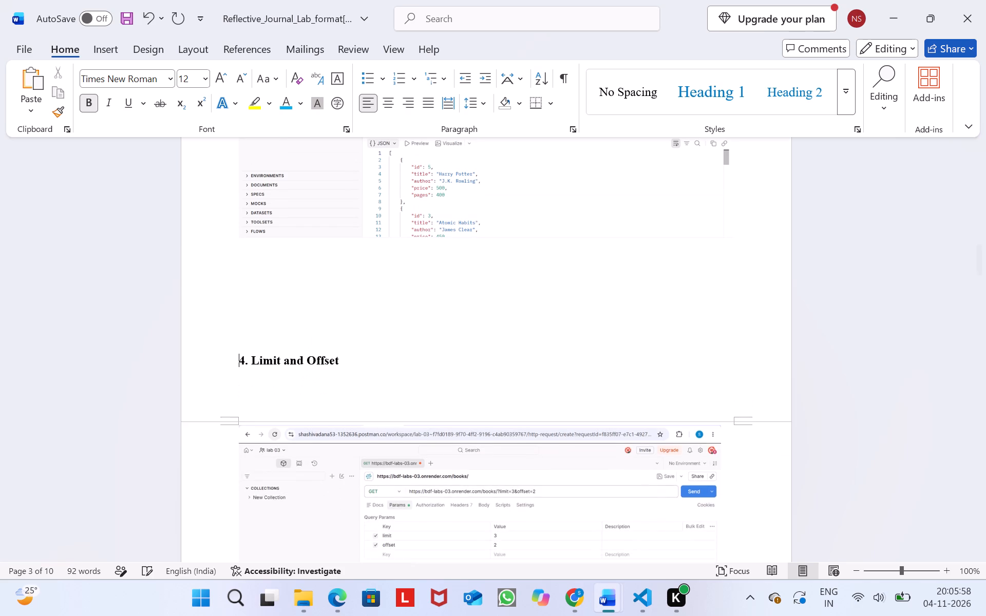
key(BackSpace)
key(BackSpace)
key(BackSpace)
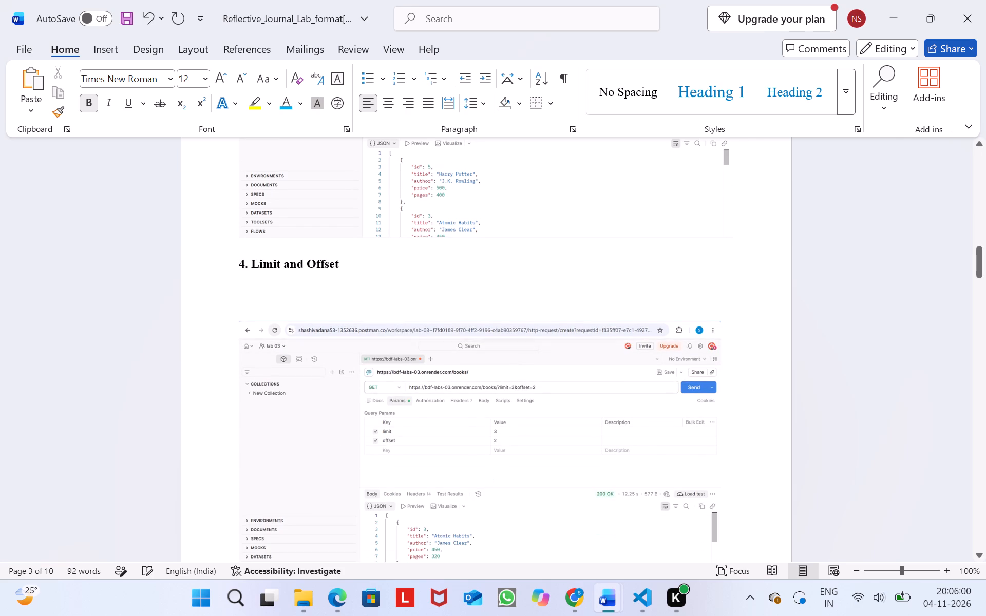
Delete the blank lines above the "5. Price Range Filter" heading so it starts at the top of its page.
scroll(373, 491, down, 1)
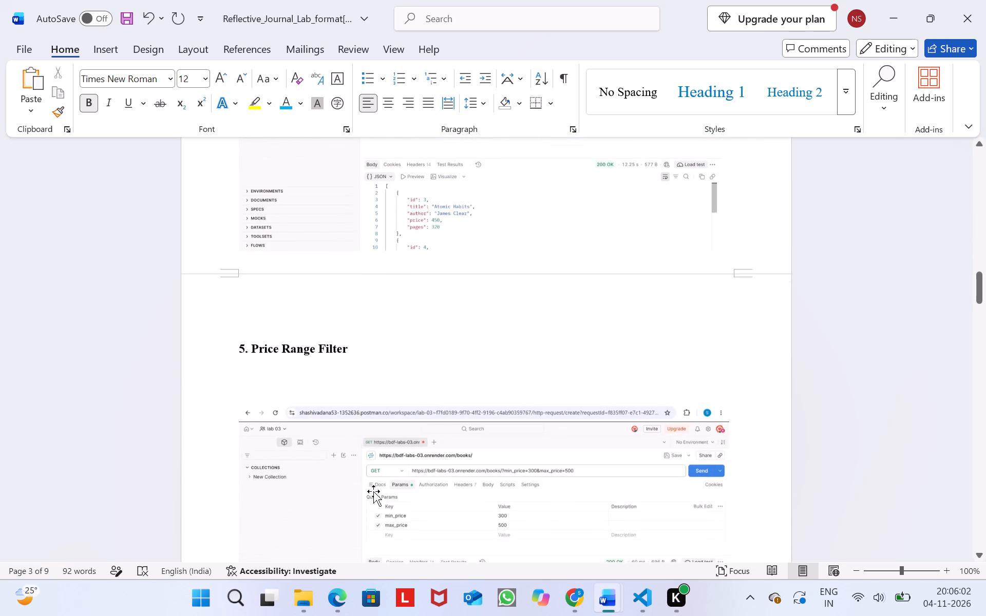
scroll(373, 491, down, 1)
click(241, 331)
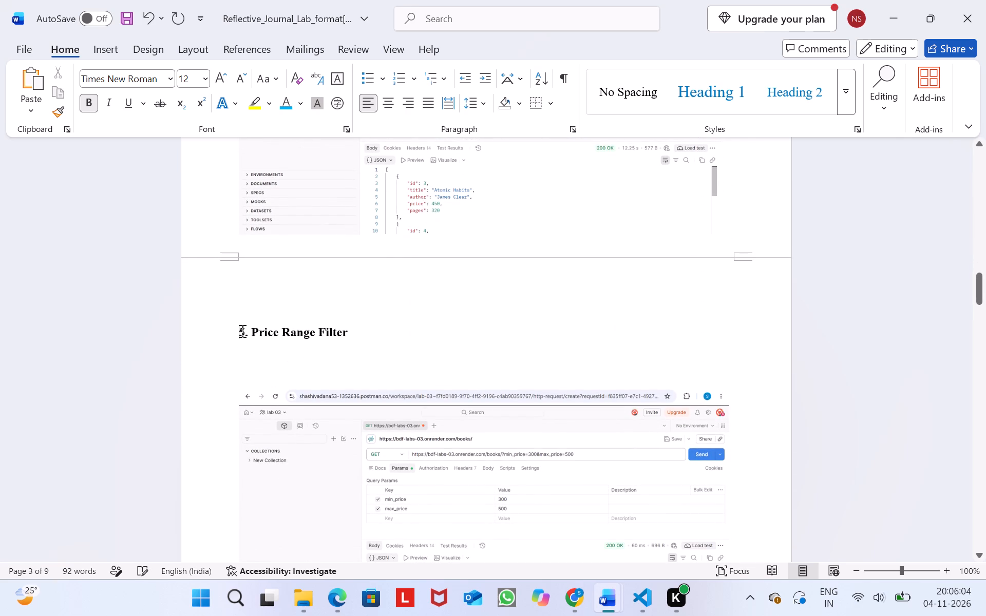
key(BackSpace)
key(BackSpace)
Remove a blank line between the "5. Price Range Filter" heading and its screenshot.
scroll(296, 396, right, 1)
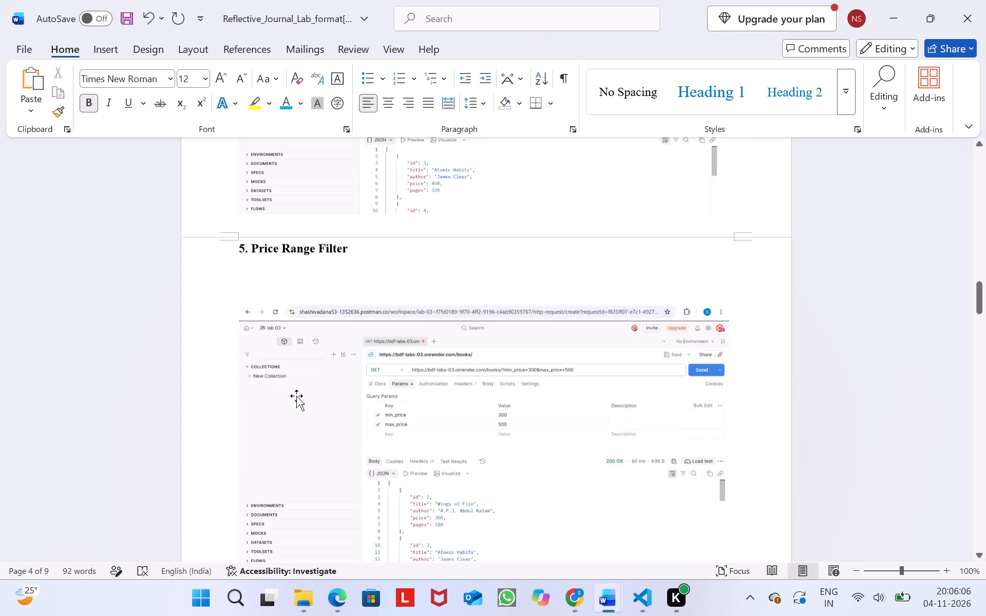
scroll(296, 396, right, 1)
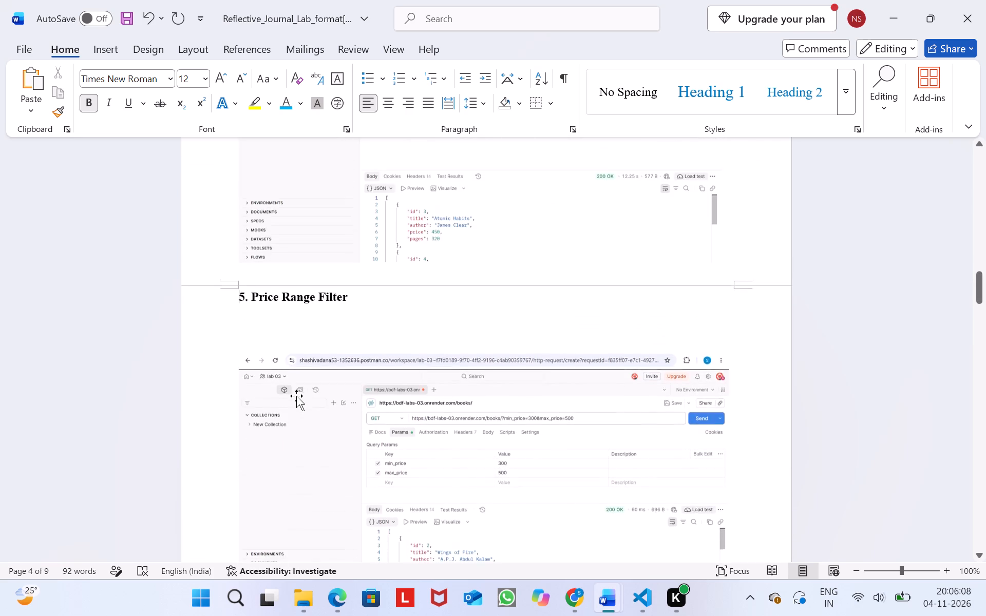
scroll(296, 396, right, 1)
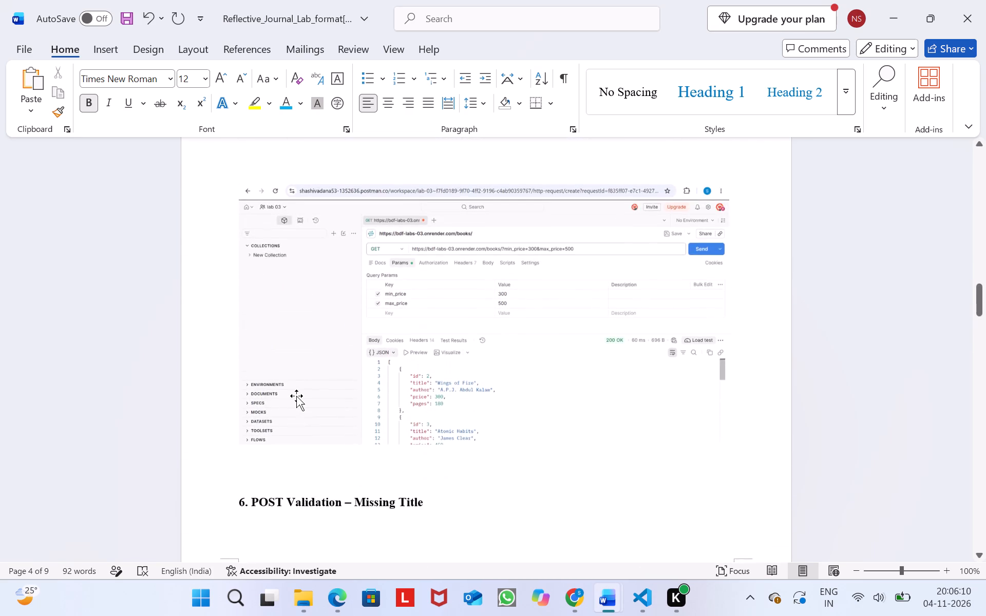
scroll(296, 396, up, 1)
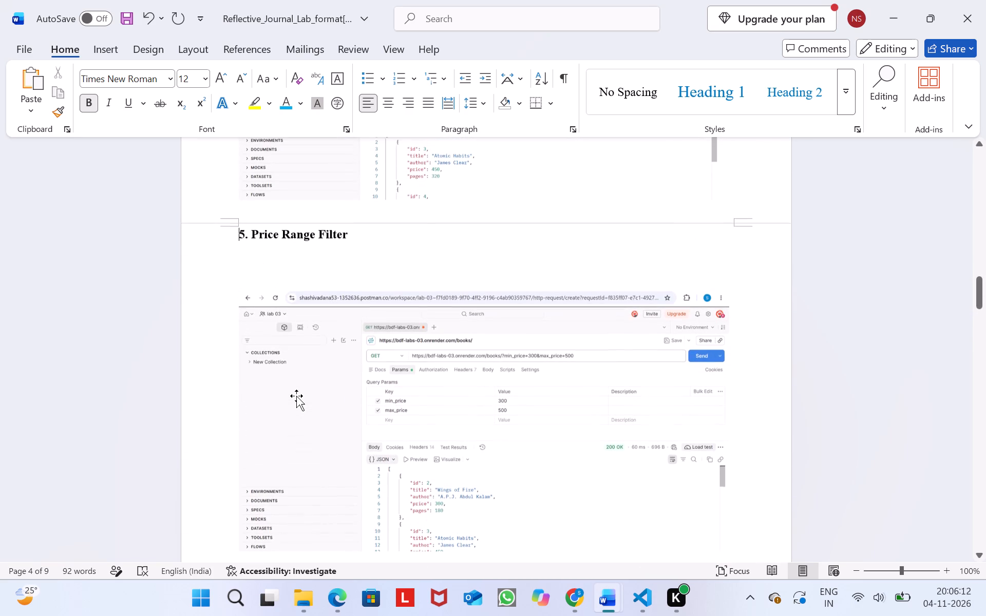
key(Down)
key(Down)
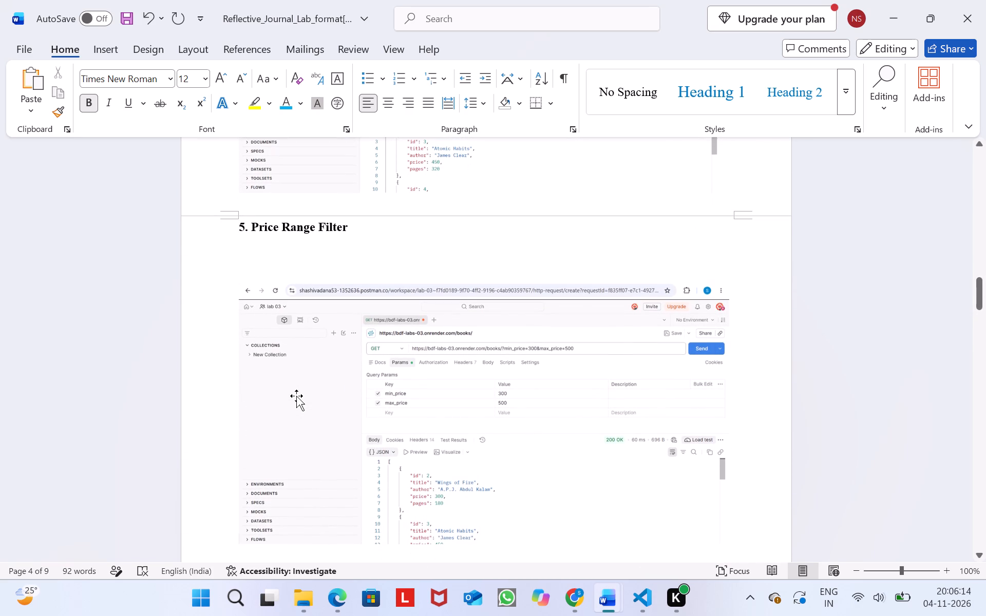
key(BackSpace)
Remove one blank line above the "3. Sort Books" heading and one between the heading and its screenshot.
scroll(361, 362, up, 1)
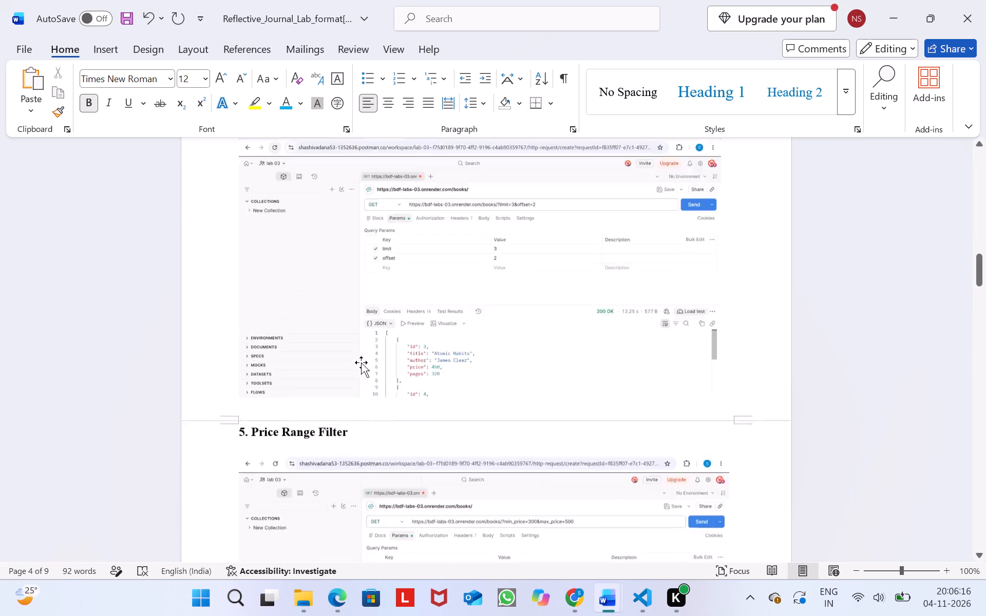
scroll(361, 362, up, 1)
click(237, 201)
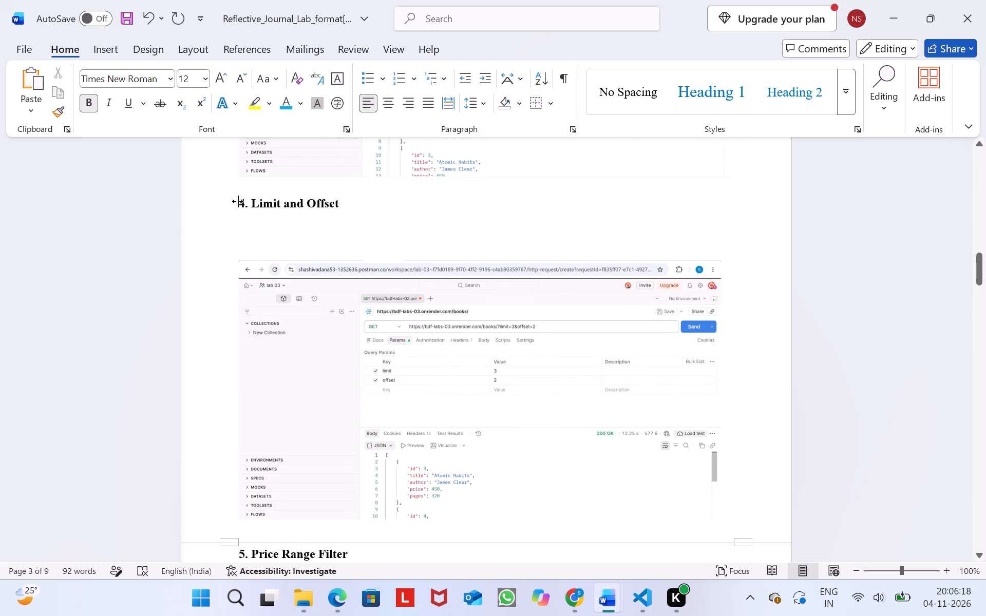
scroll(251, 286, up, 3)
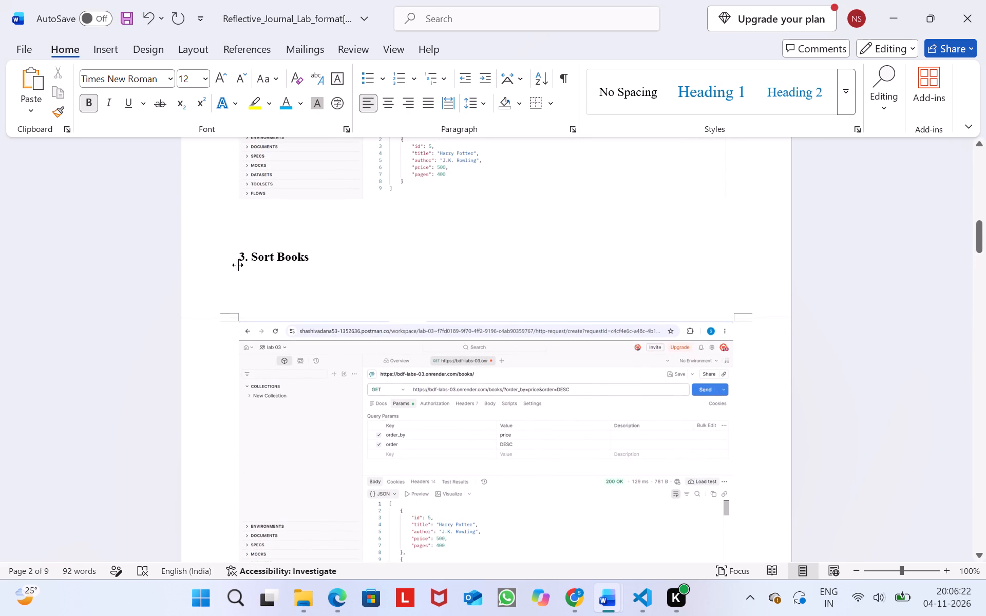
scroll(238, 267, up, 1)
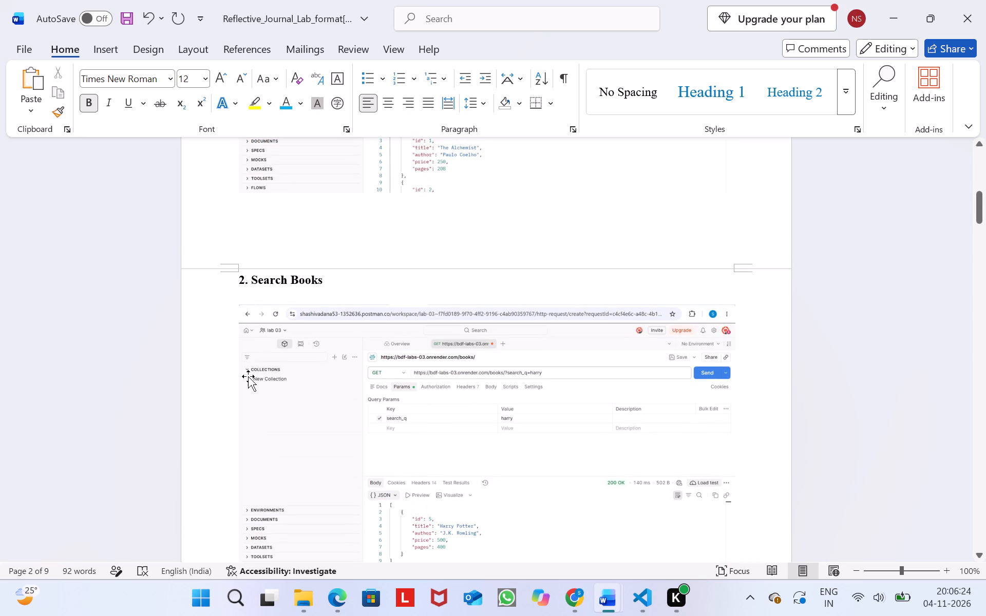
scroll(248, 376, down, 2)
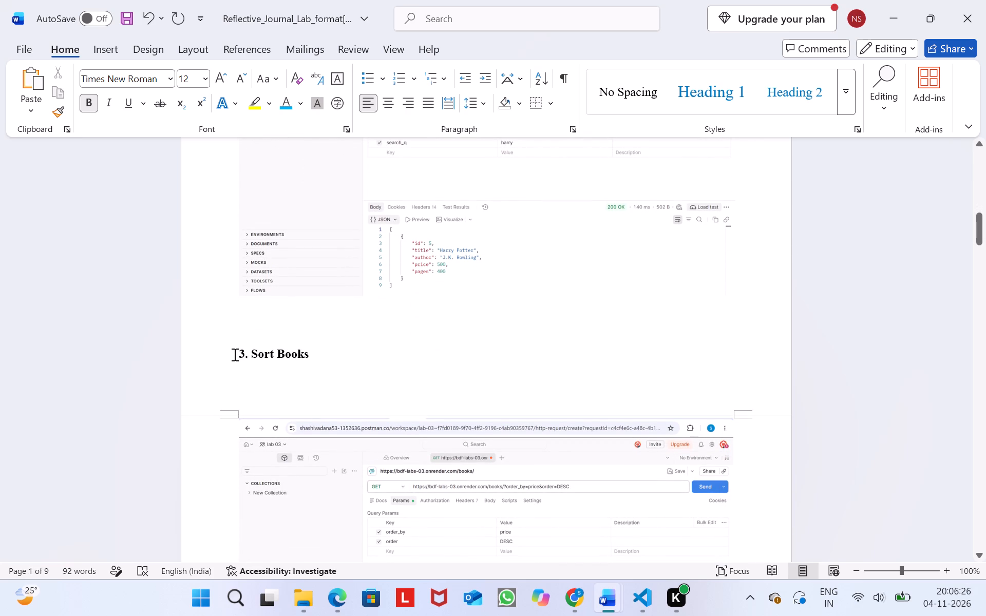
click(238, 360)
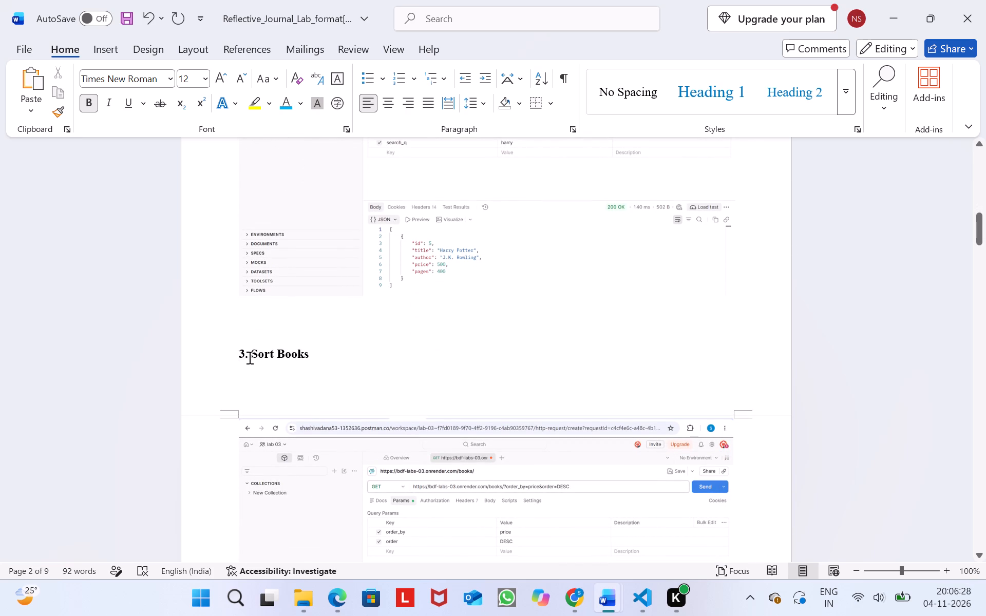
click(238, 356)
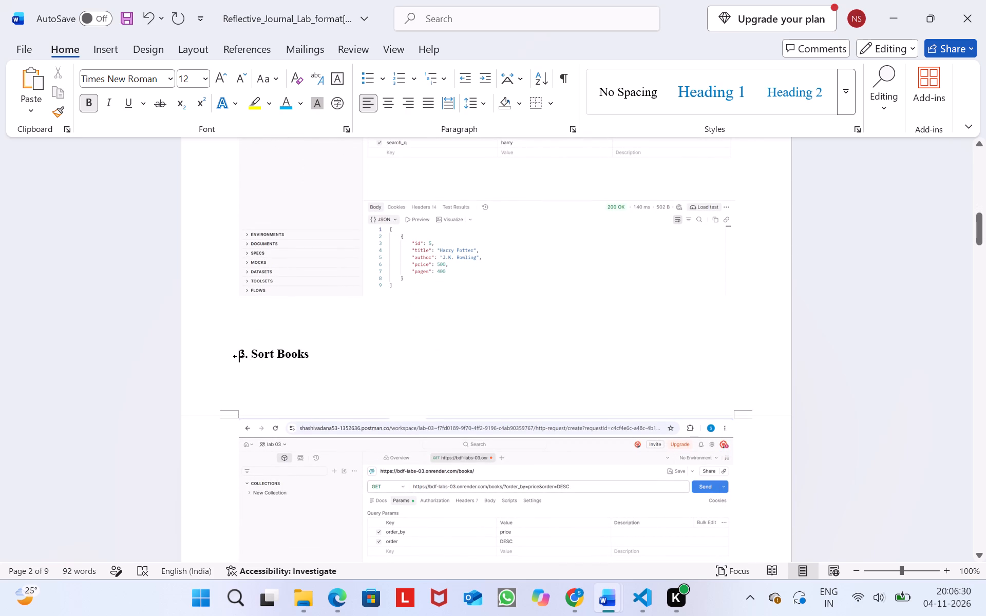
click(243, 355)
key(Left)
key(BackSpace)
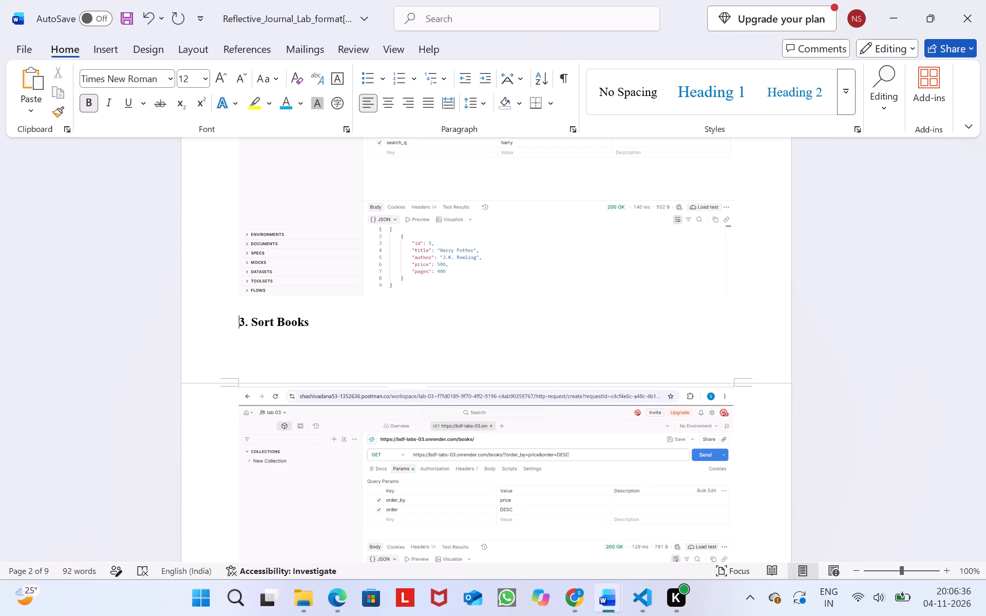
key(Down)
key(Down)
key(BackSpace)
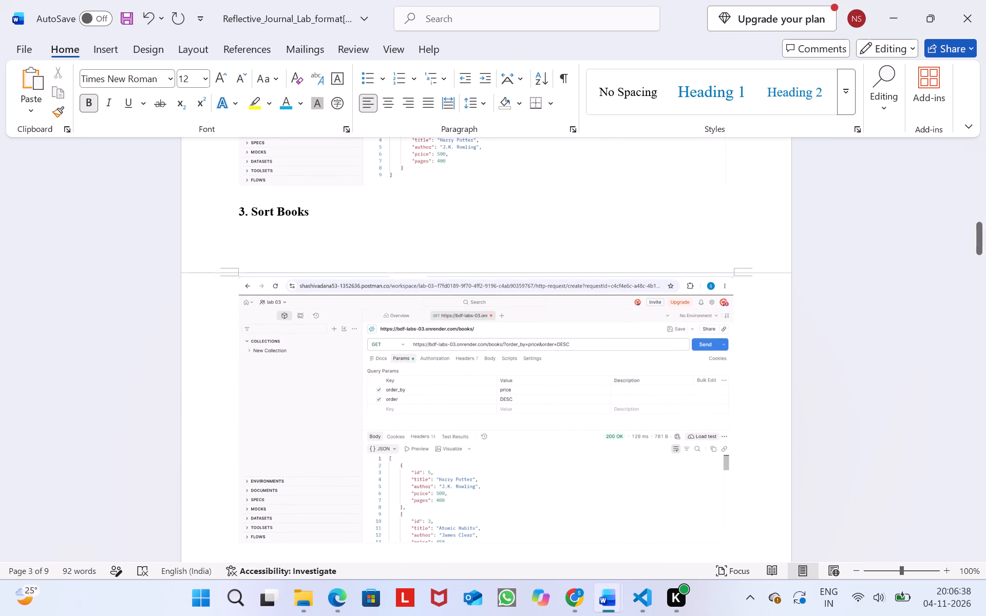
Remove the blank line between the "4. Limit and Offset" heading and its screenshot.
scroll(300, 399, down, 2)
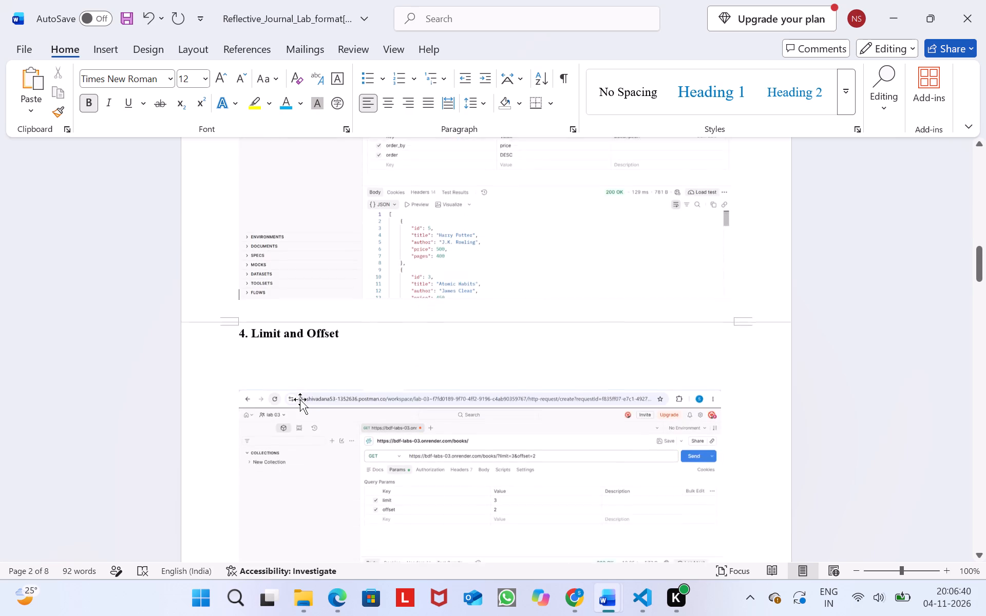
scroll(300, 399, down, 2)
scroll(300, 399, up, 1)
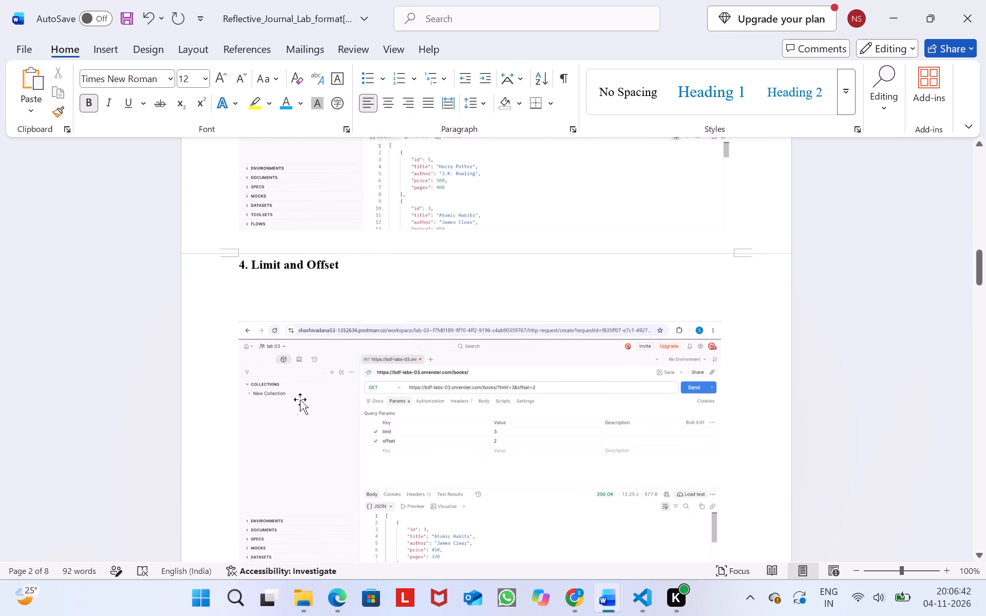
click(240, 274)
key(Down)
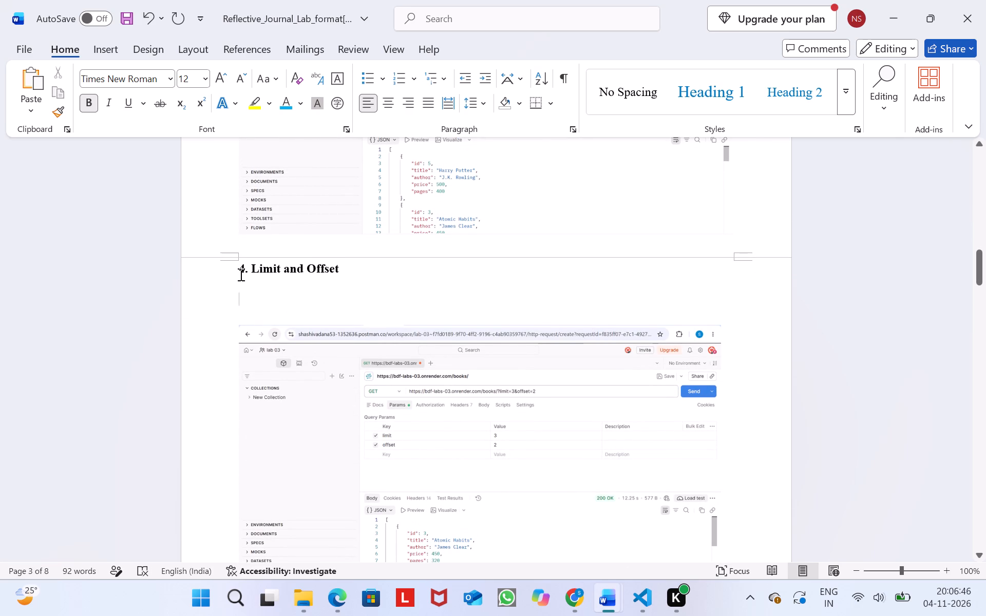
key(Down)
key(BackSpace)
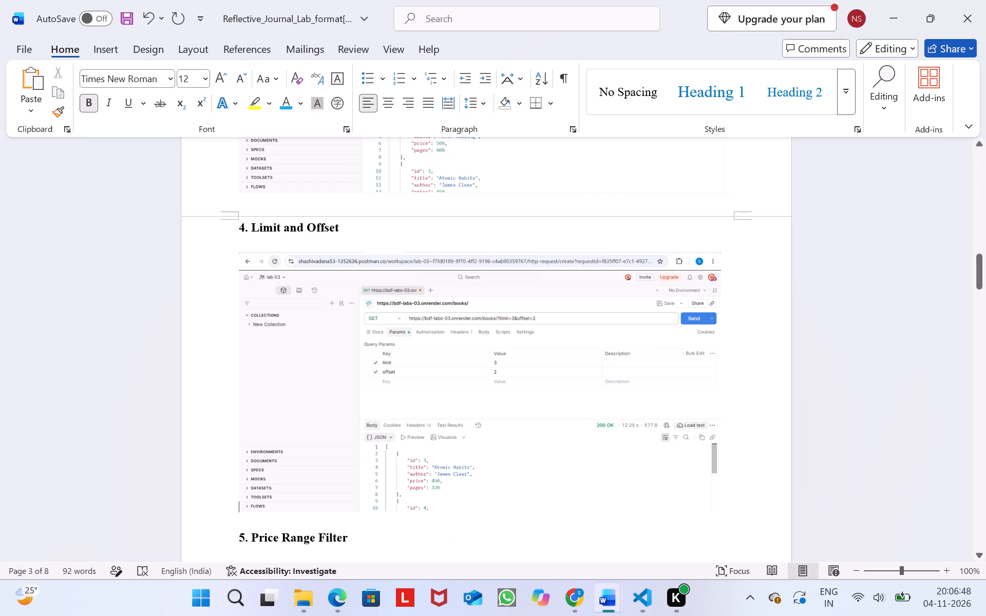
Remove the blank line between the "6. POST Validation – Missing Title" heading and its screenshot.
scroll(343, 299, down, 1)
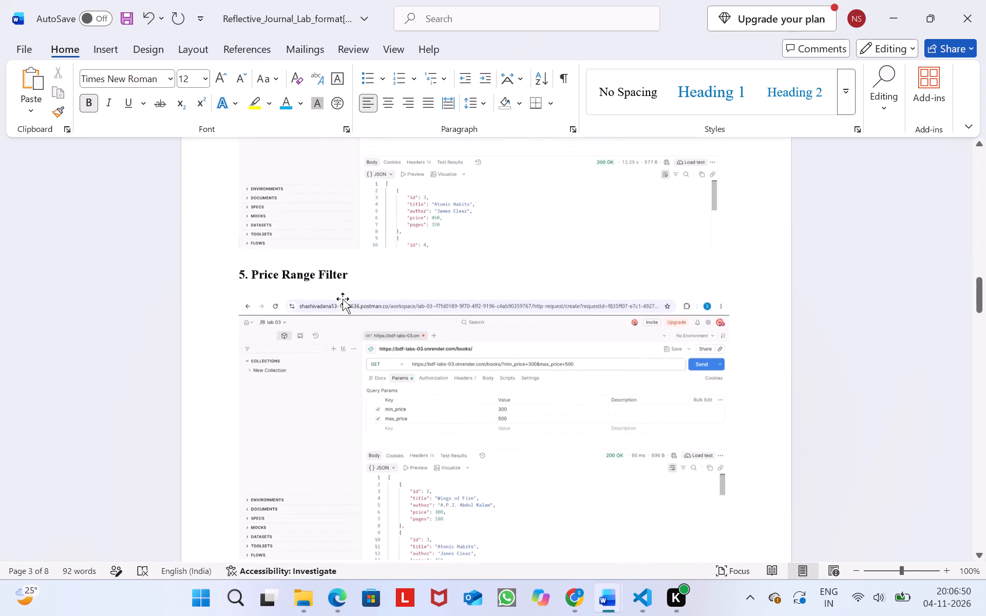
scroll(343, 299, down, 3)
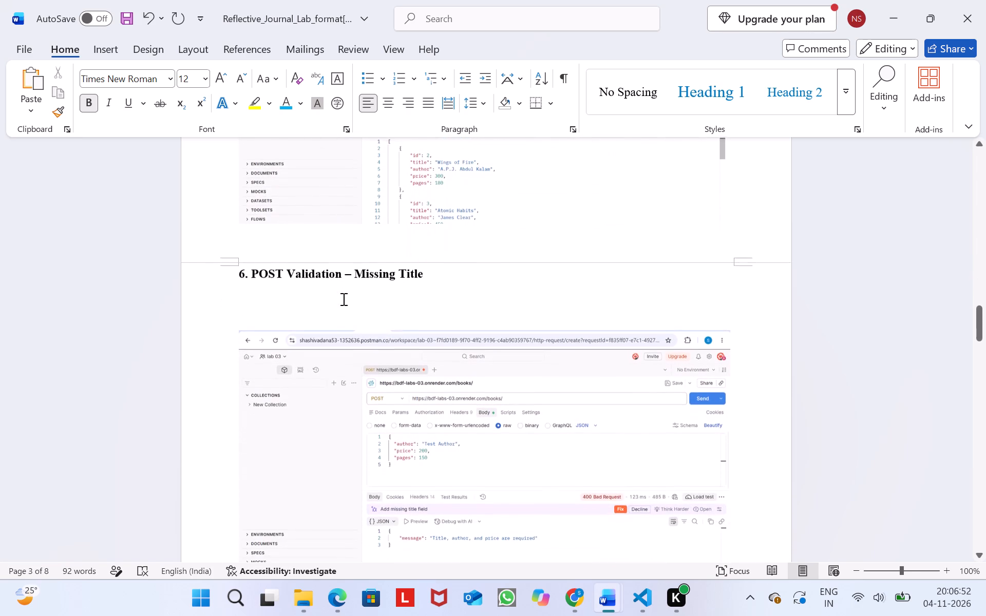
click(239, 271)
key(Down)
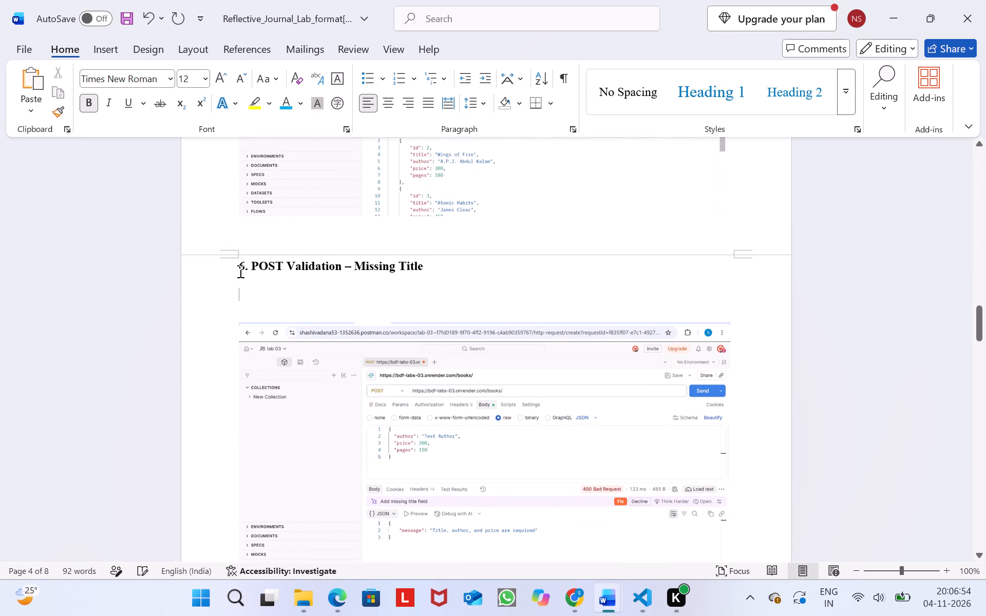
key(Down)
key(BackSpace)
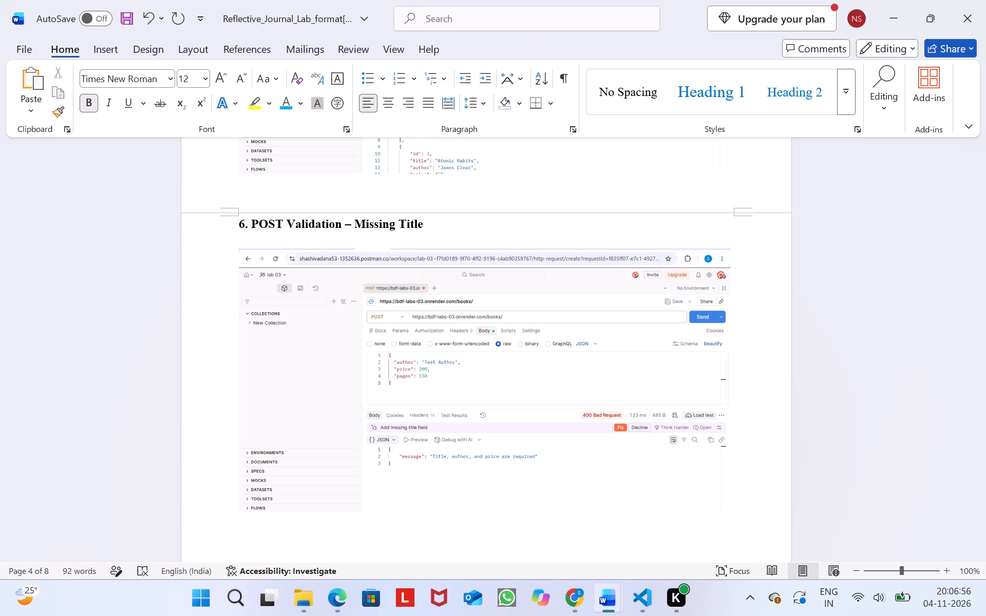
Remove one blank line above the "7. POST Validation – Missing Author" heading.
scroll(239, 271, down, 1)
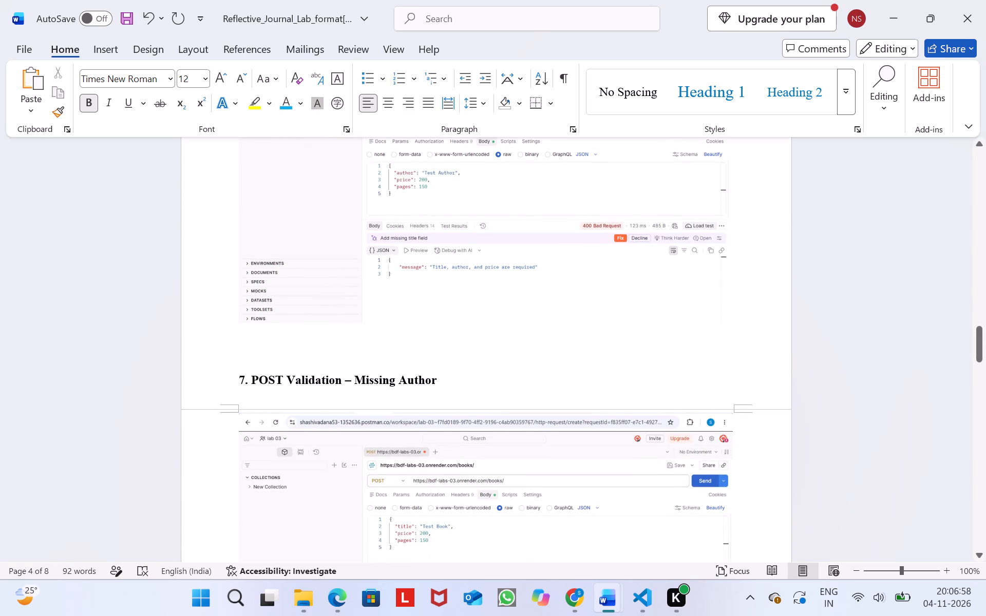
key(Down)
key(Down)
key(BackSpace)
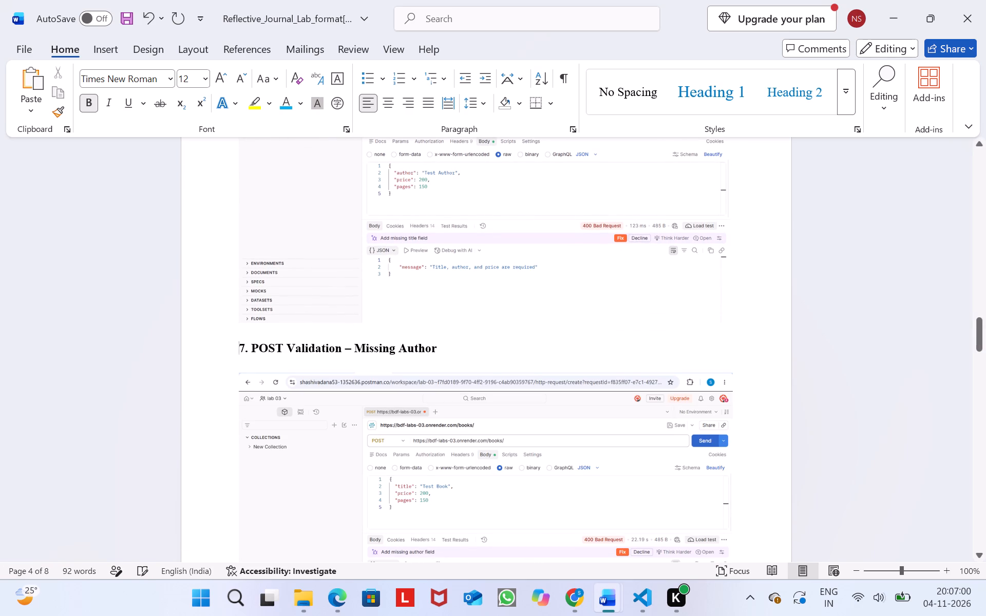
Delete the blank line above the "8. POST Validation – Invalid Price" heading so it starts at the top of its page.
scroll(294, 324, down, 1)
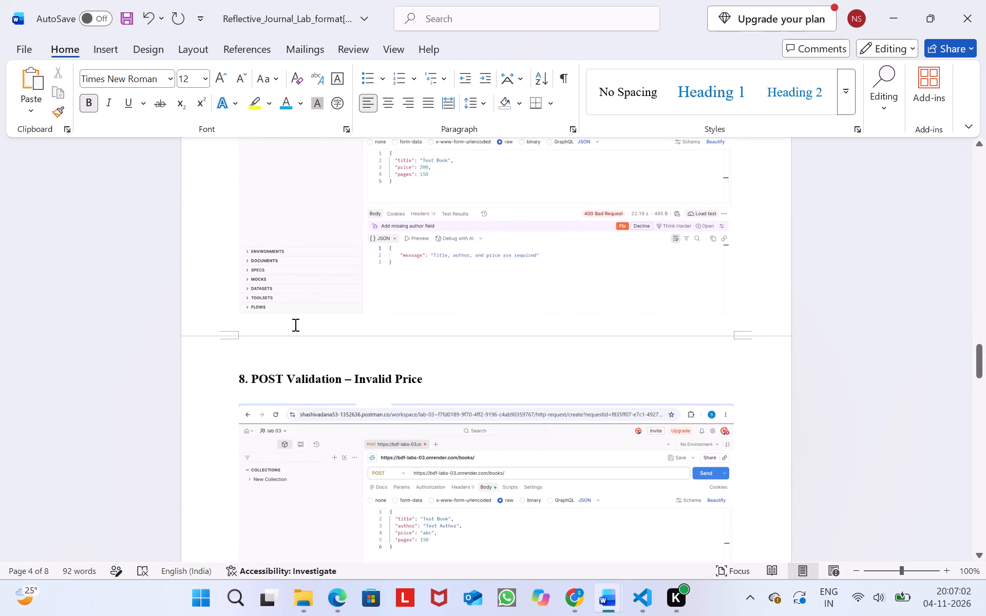
key(Down)
scroll(294, 324, up, 1)
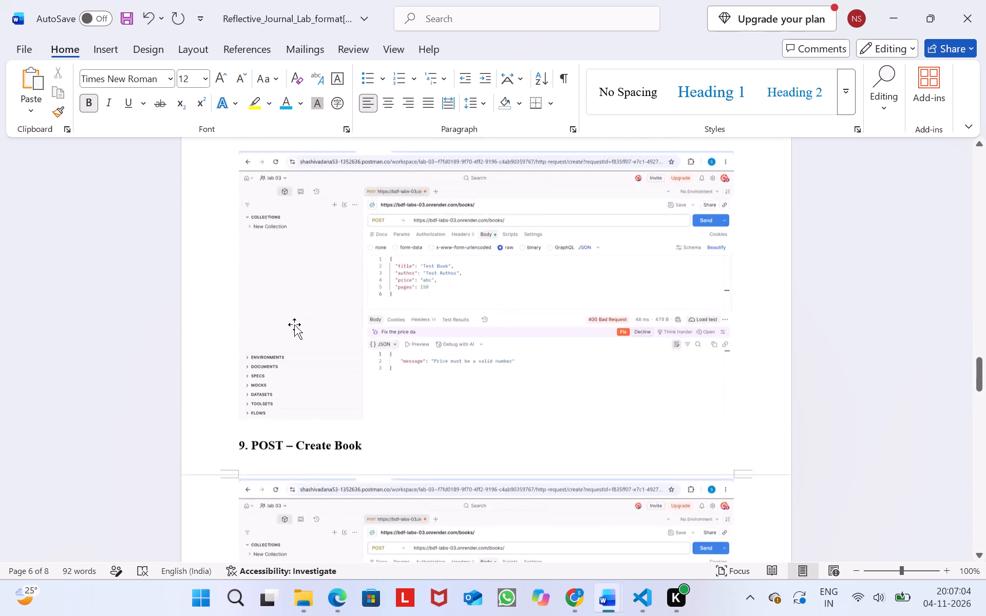
scroll(294, 324, up, 1)
click(241, 222)
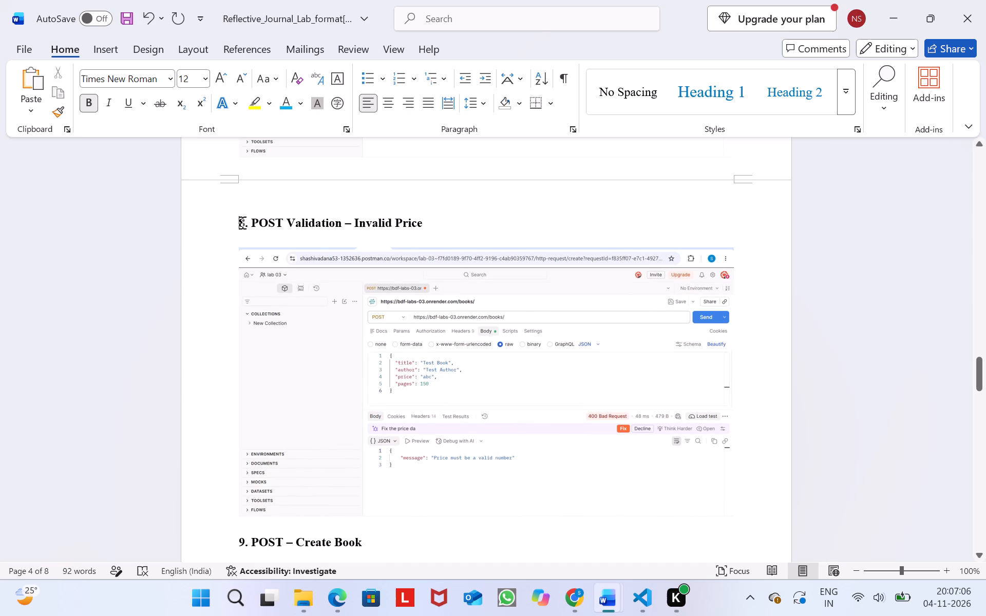
key(BackSpace)
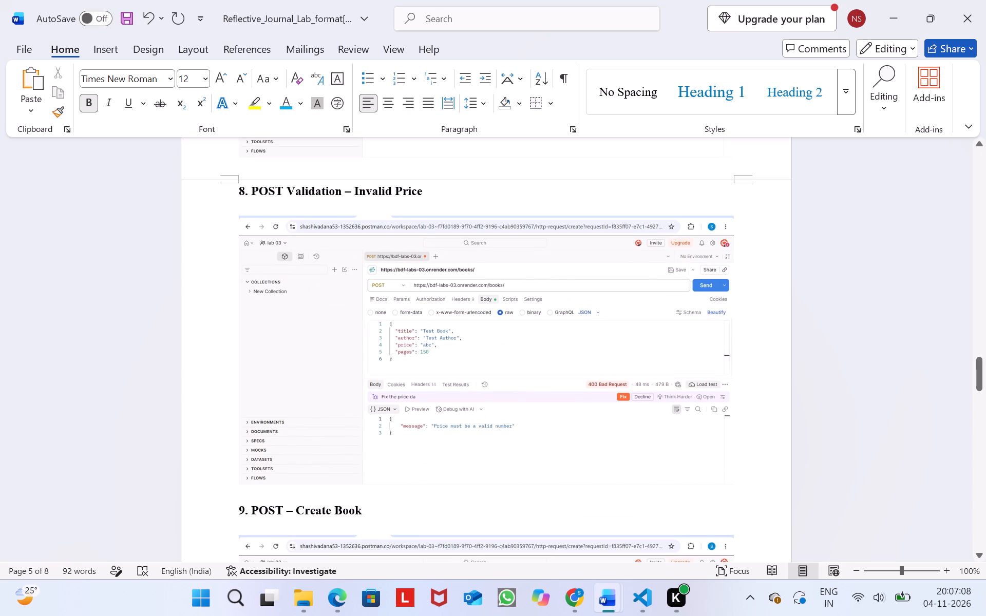
Delete the blank line above the "10. PUT – Update Book" heading so it starts at the top of its page.
scroll(341, 344, down, 3)
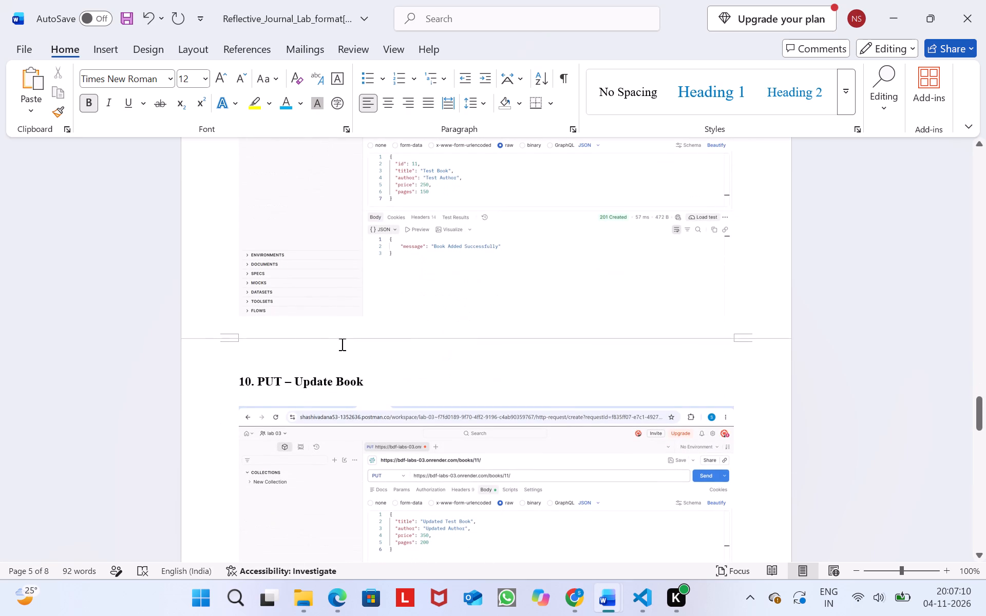
click(237, 381)
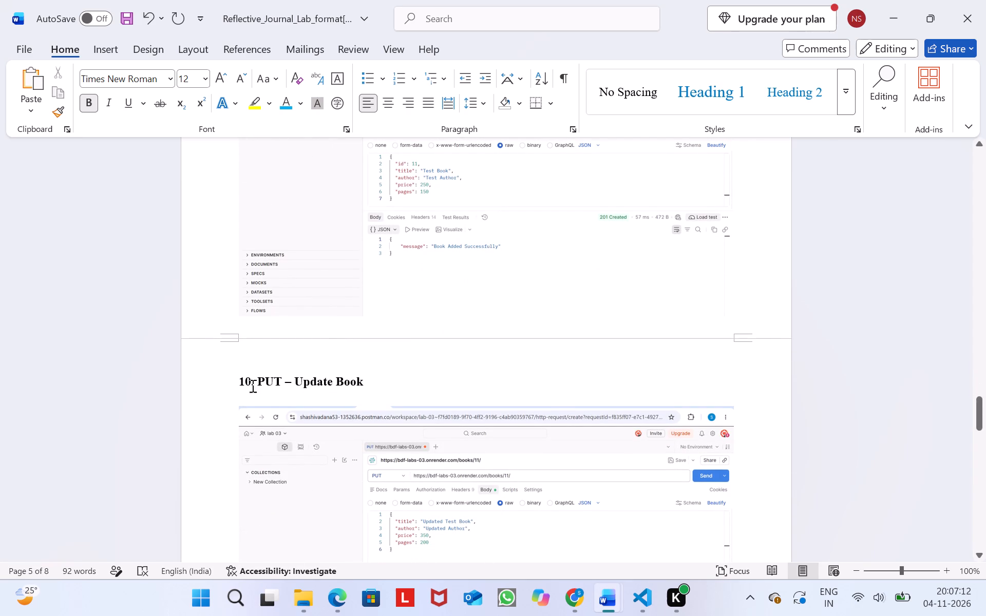
click(240, 381)
key(BackSpace)
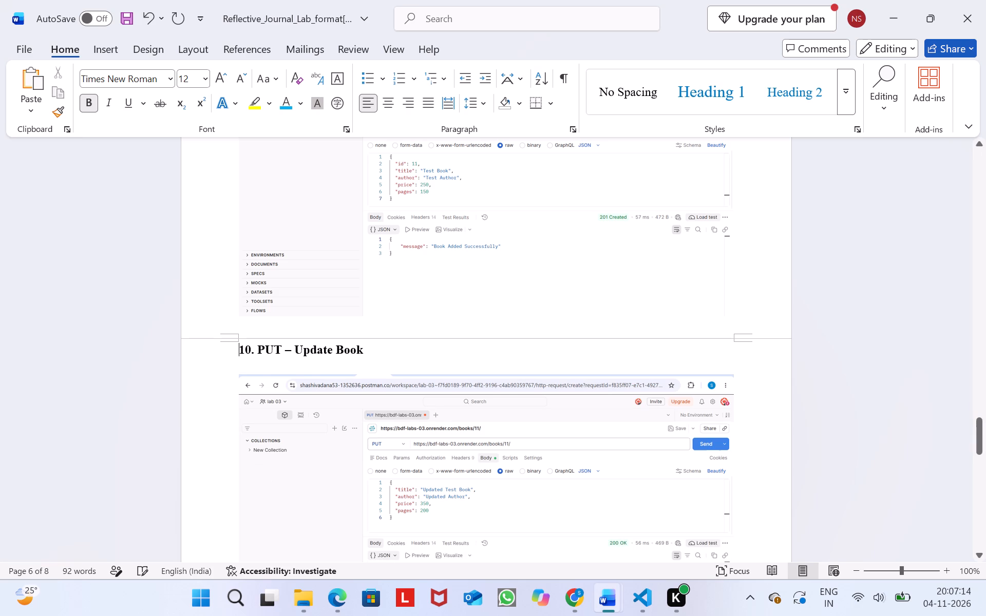
Review the journal from the last screenshots back to the first page, checking the heading order and spacing around each screenshot.
scroll(240, 381, down, 3)
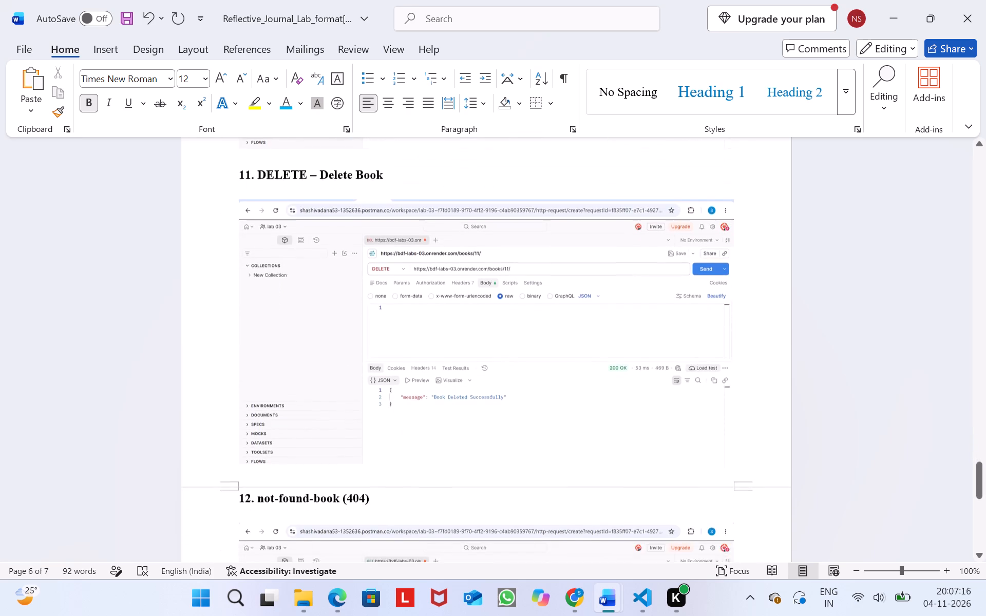
scroll(240, 381, down, 2)
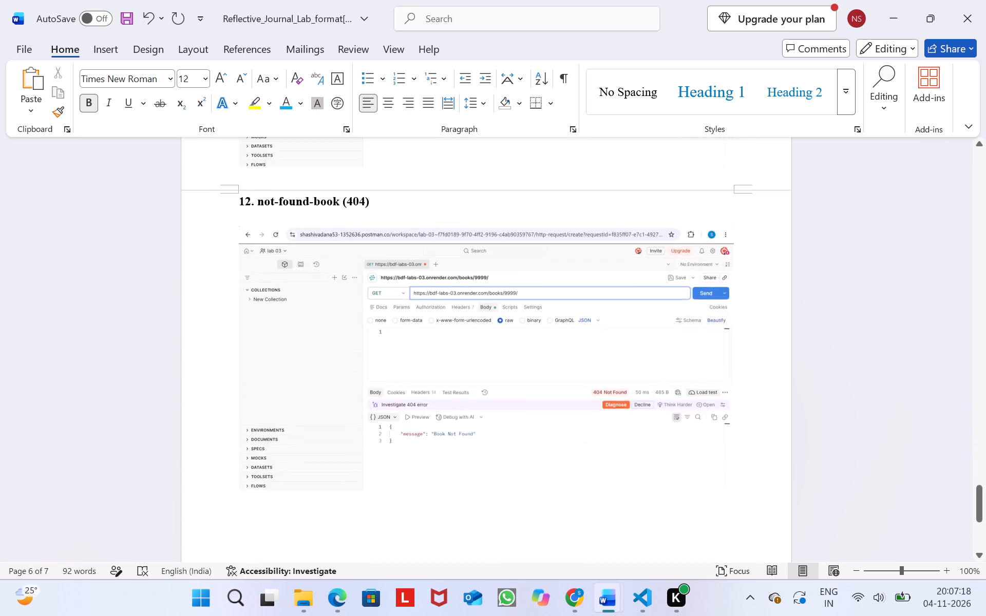
scroll(240, 381, up, 10)
scroll(240, 381, down, 1)
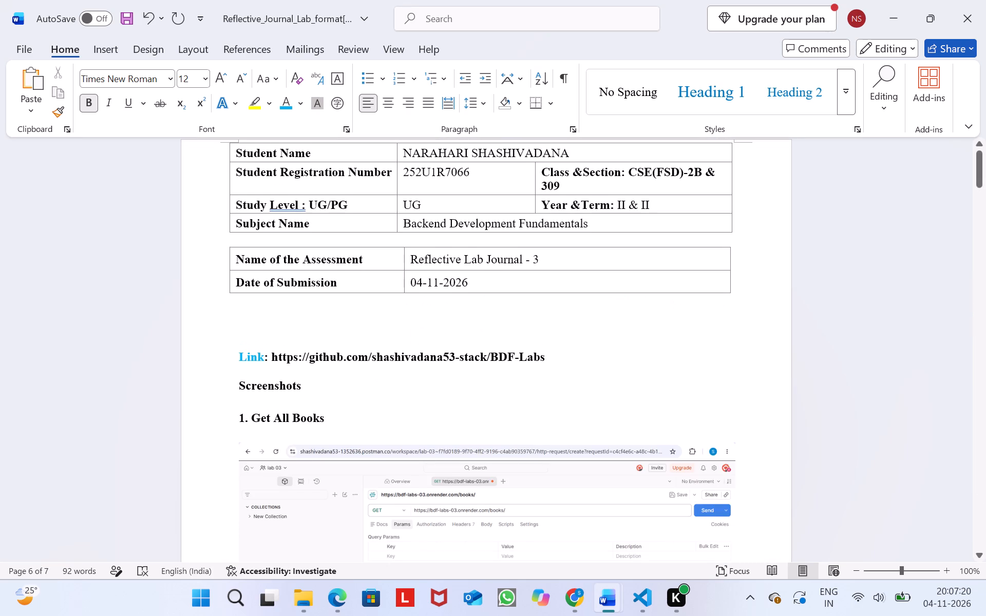
scroll(240, 381, down, 1)
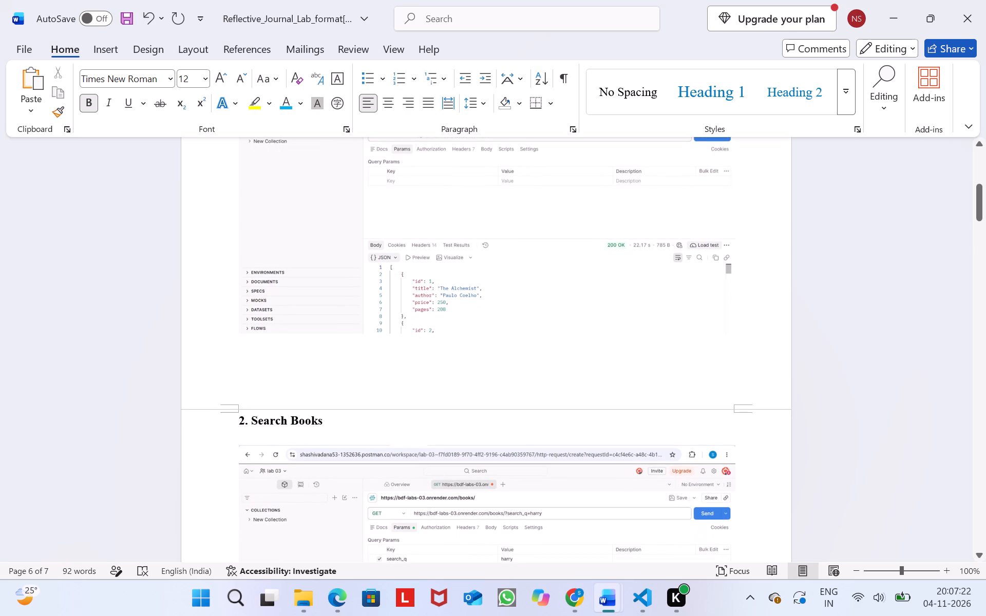
scroll(240, 381, up, 2)
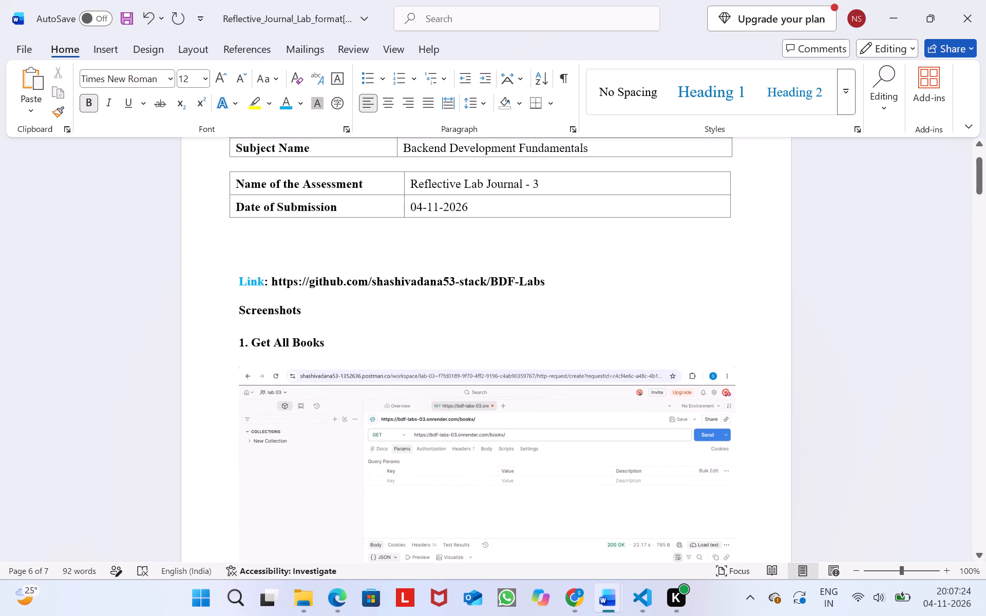
scroll(240, 381, down, 4)
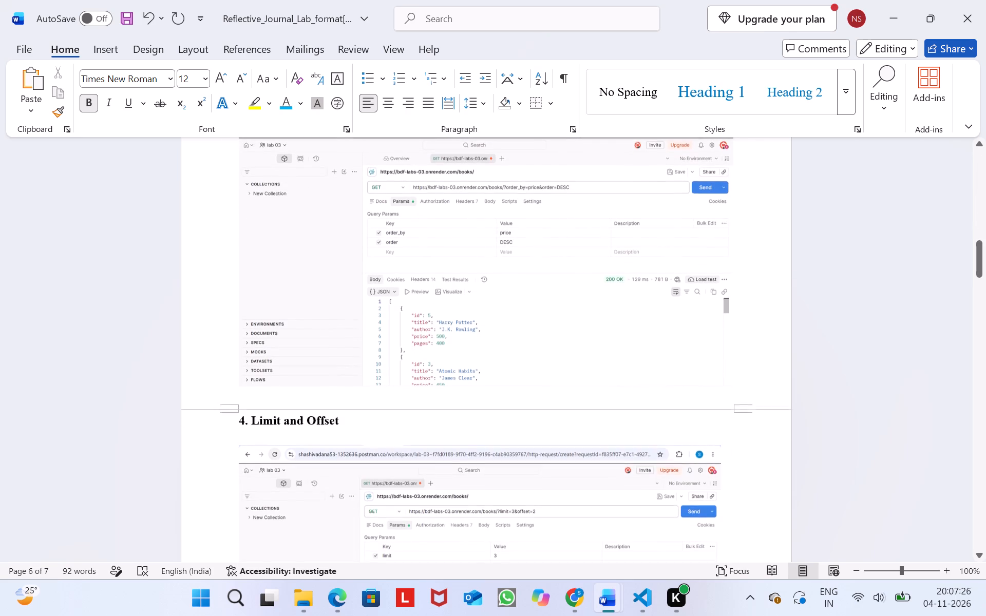
scroll(240, 381, up, 6)
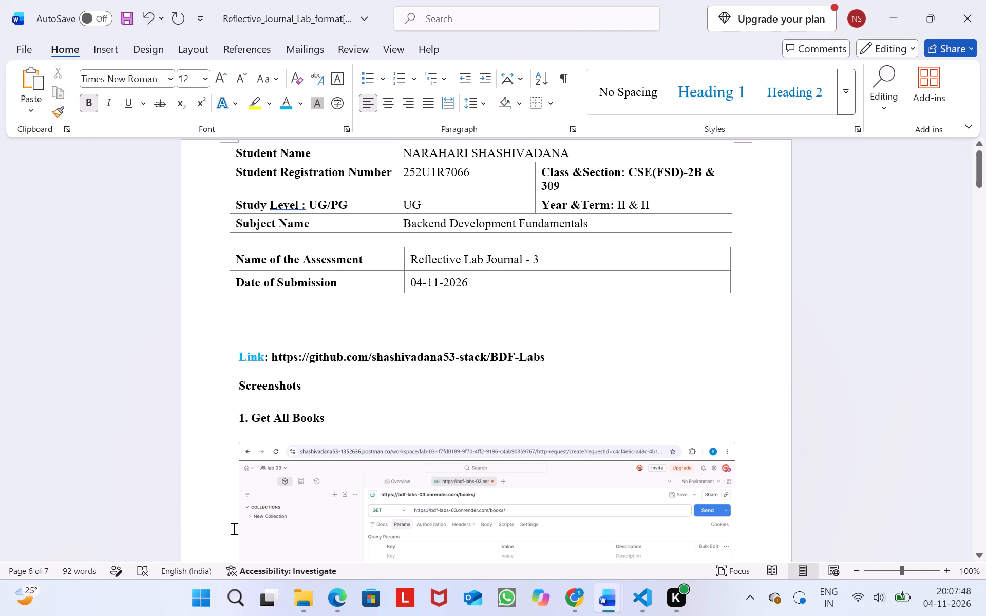
scroll(234, 529, down, 1)
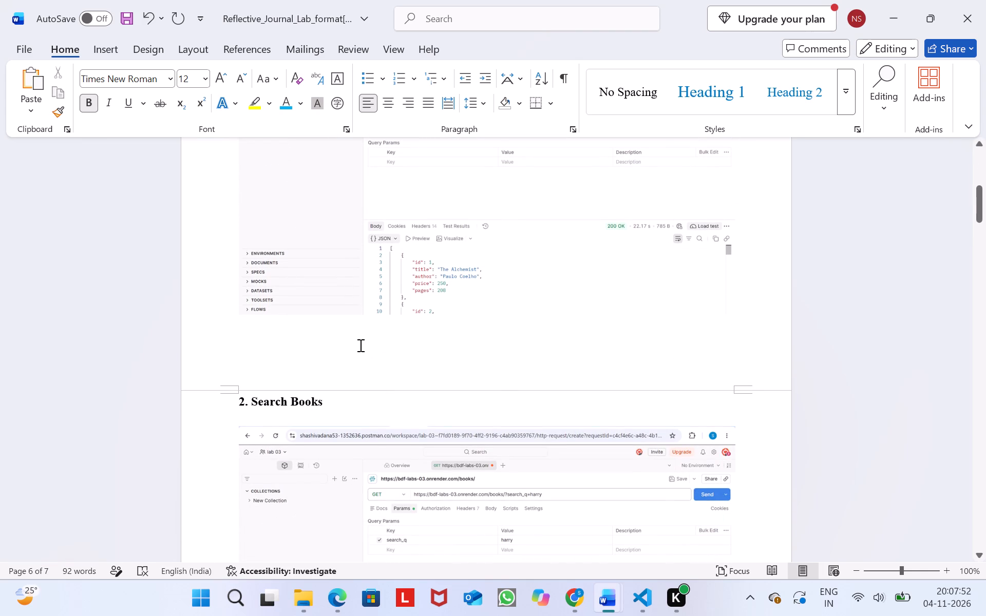
Review every page from "2. Search Books" to "12. not-found-book (404)", checking the headings, screenshots and spacing.
scroll(359, 345, down, 3)
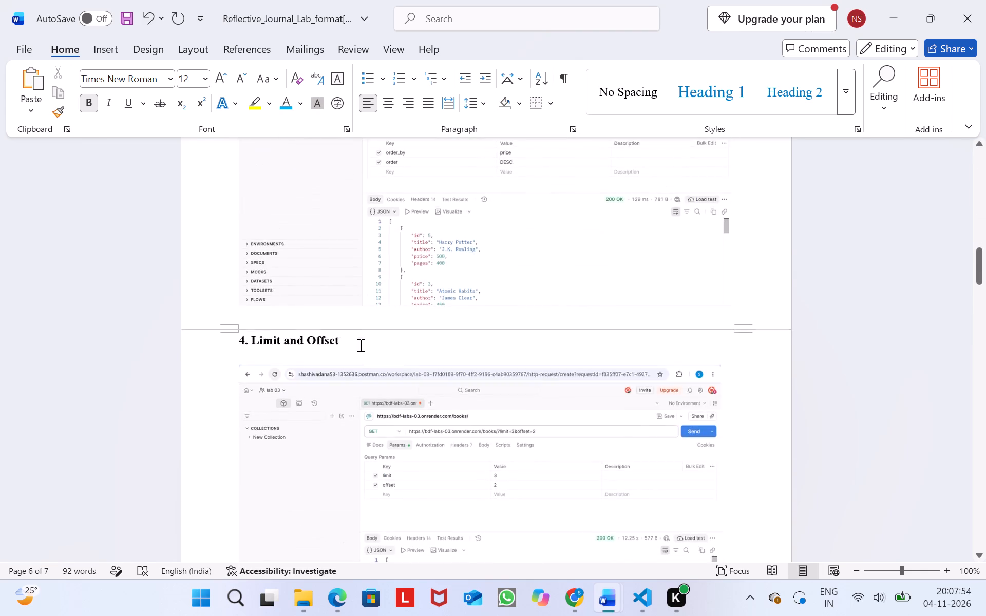
scroll(359, 345, down, 2)
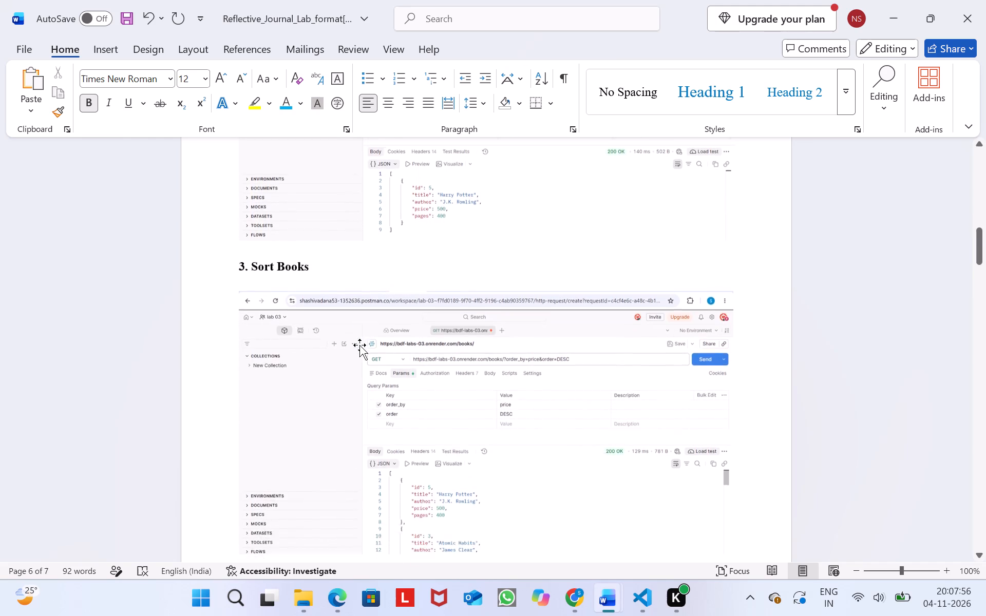
scroll(359, 345, down, 2)
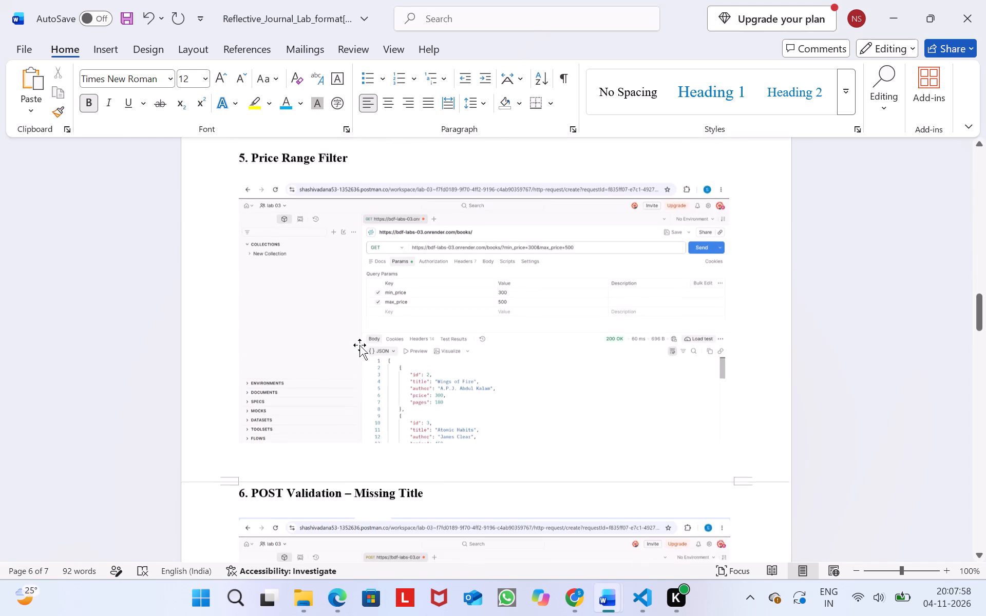
scroll(359, 345, up, 1)
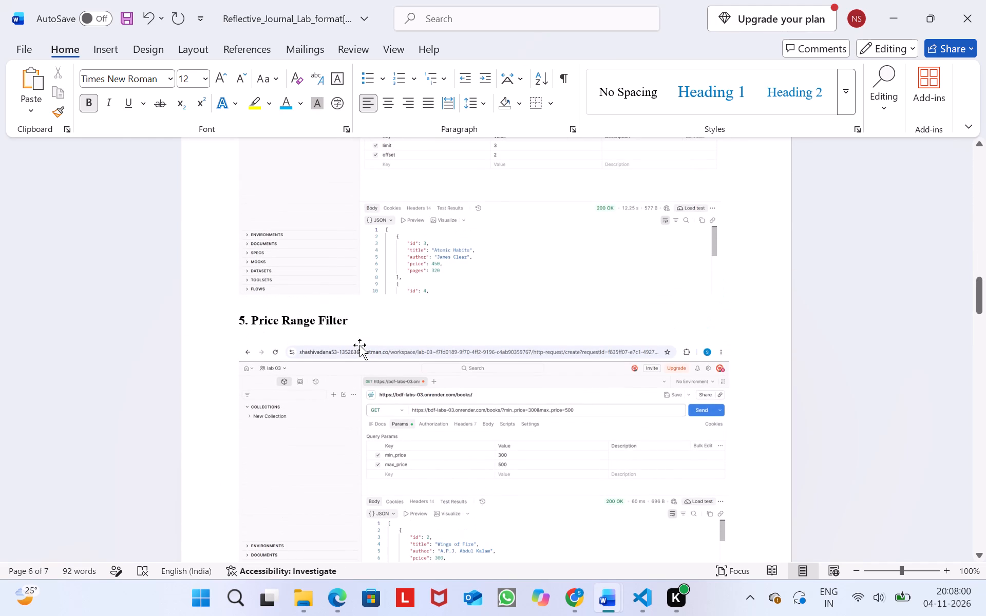
scroll(359, 345, down, 2)
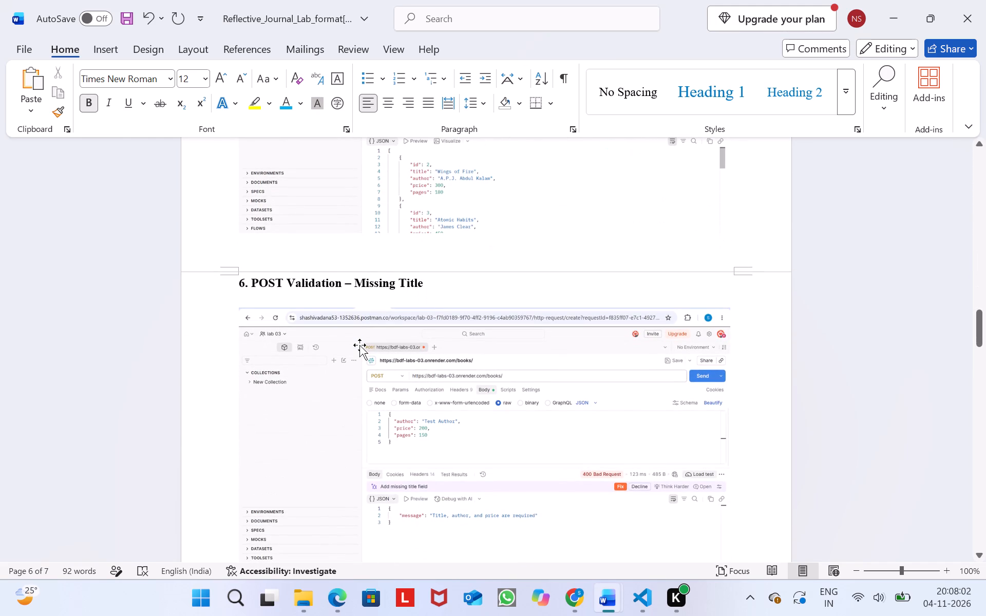
scroll(359, 345, down, 2)
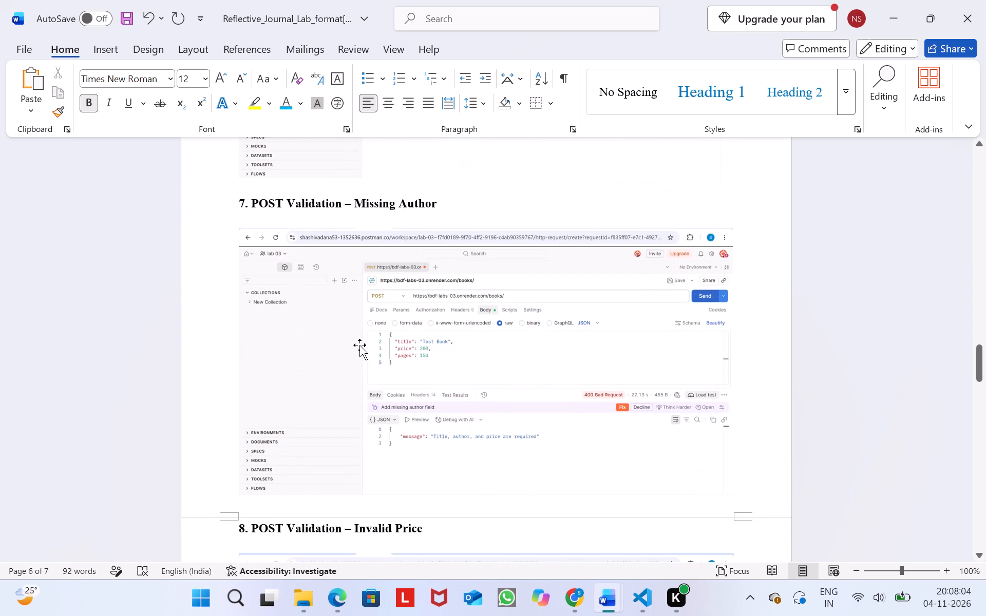
scroll(359, 345, down, 2)
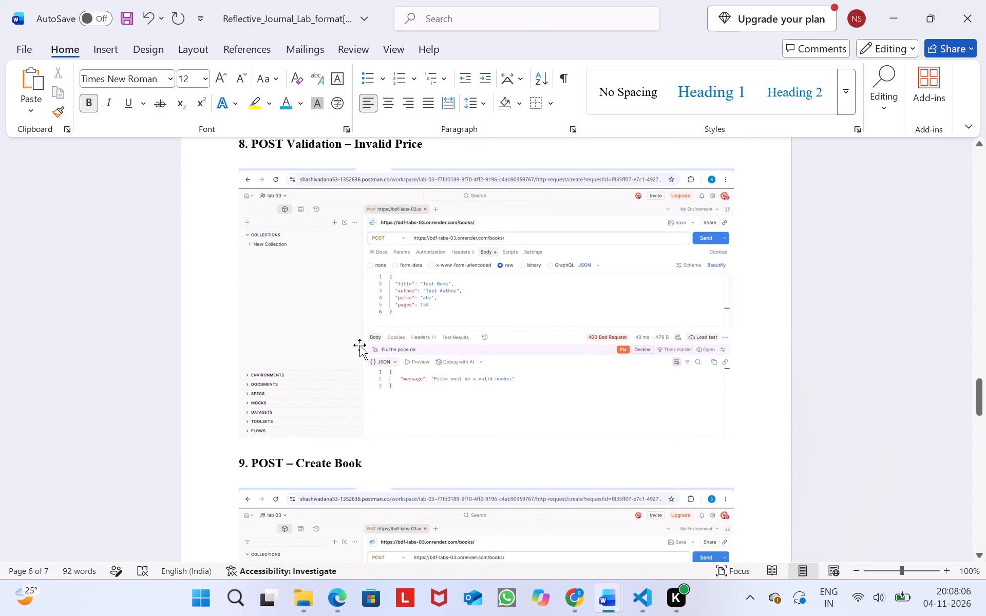
scroll(359, 345, down, 1)
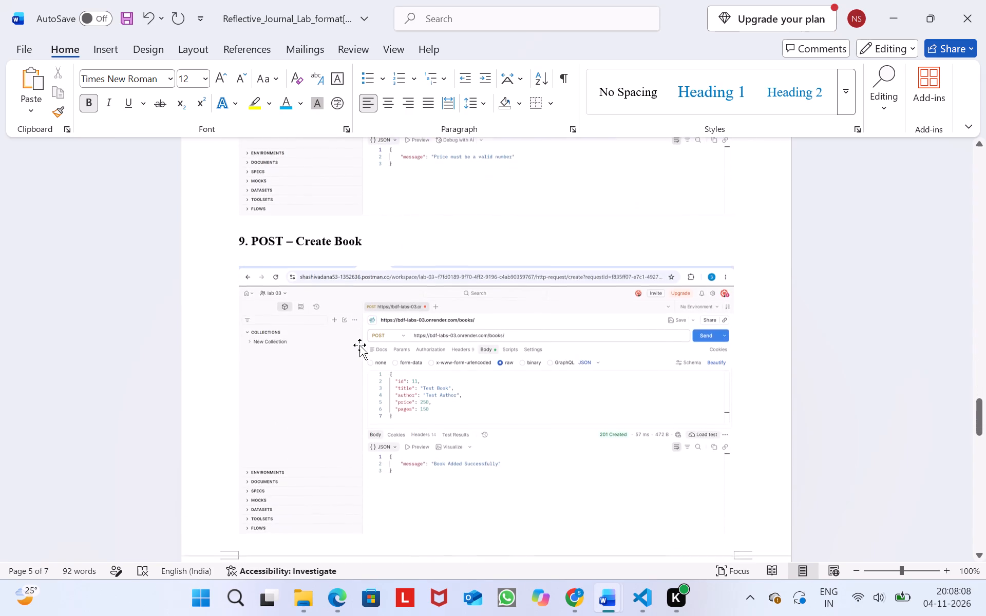
scroll(359, 345, down, 1)
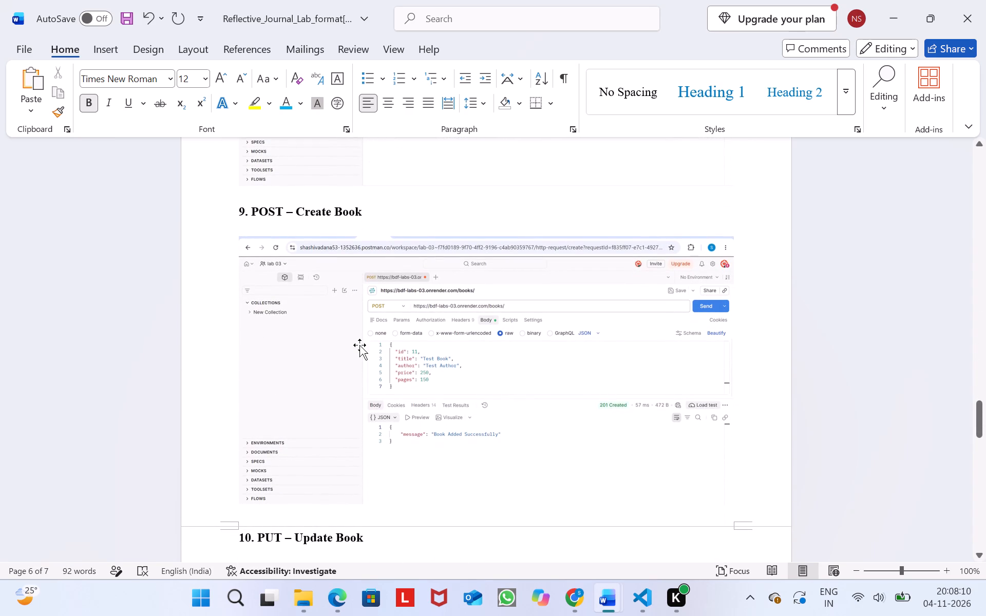
scroll(359, 345, down, 1)
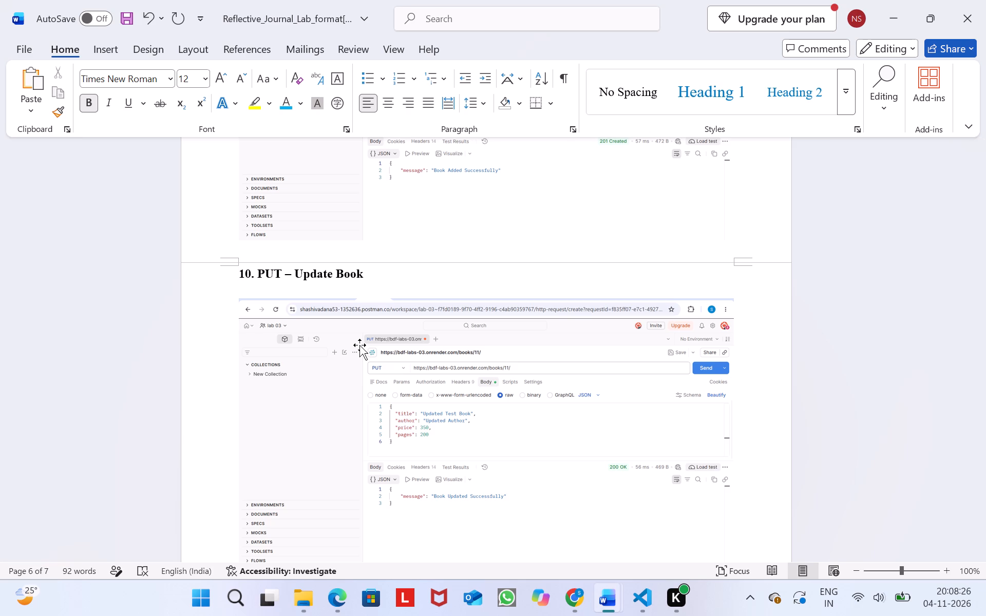
scroll(359, 345, down, 1)
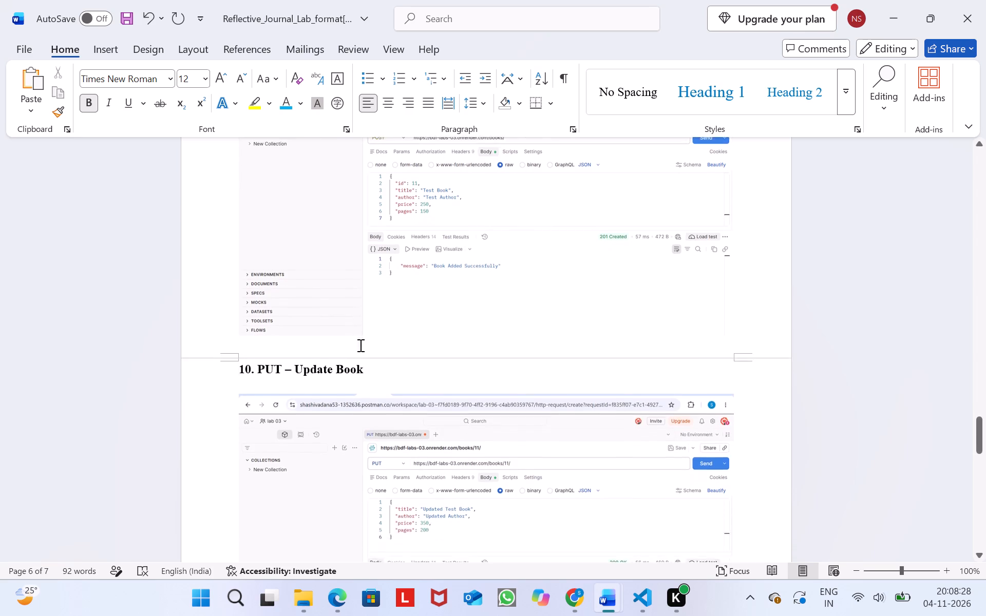
scroll(359, 345, down, 1)
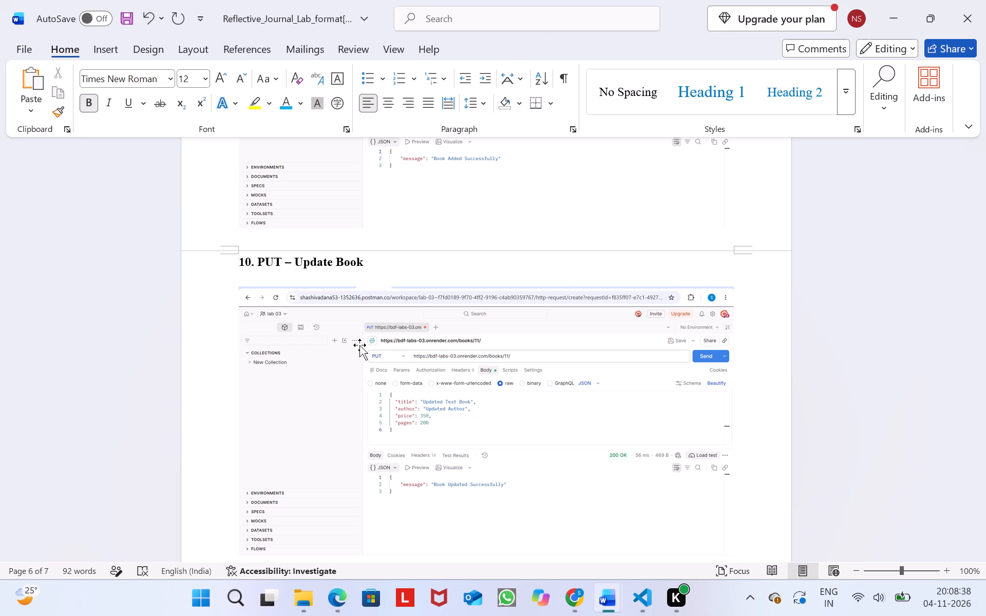
scroll(359, 345, down, 1)
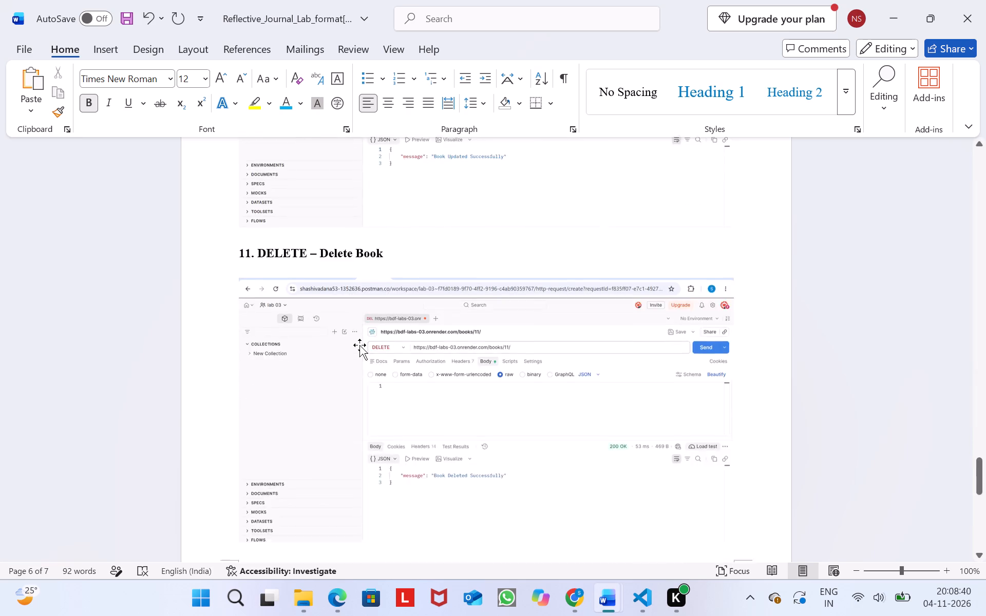
scroll(359, 345, down, 1)
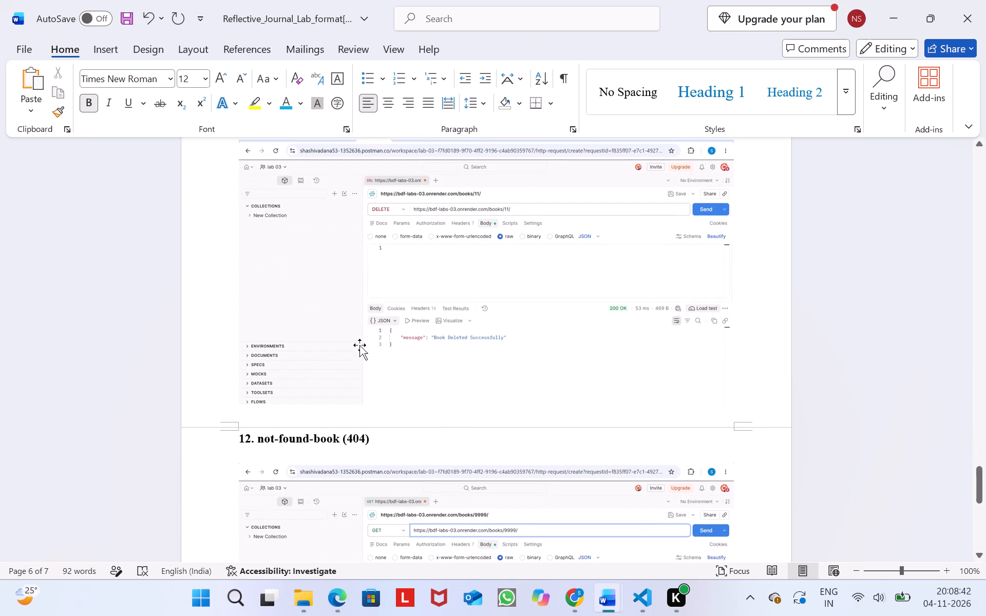
scroll(359, 345, down, 3)
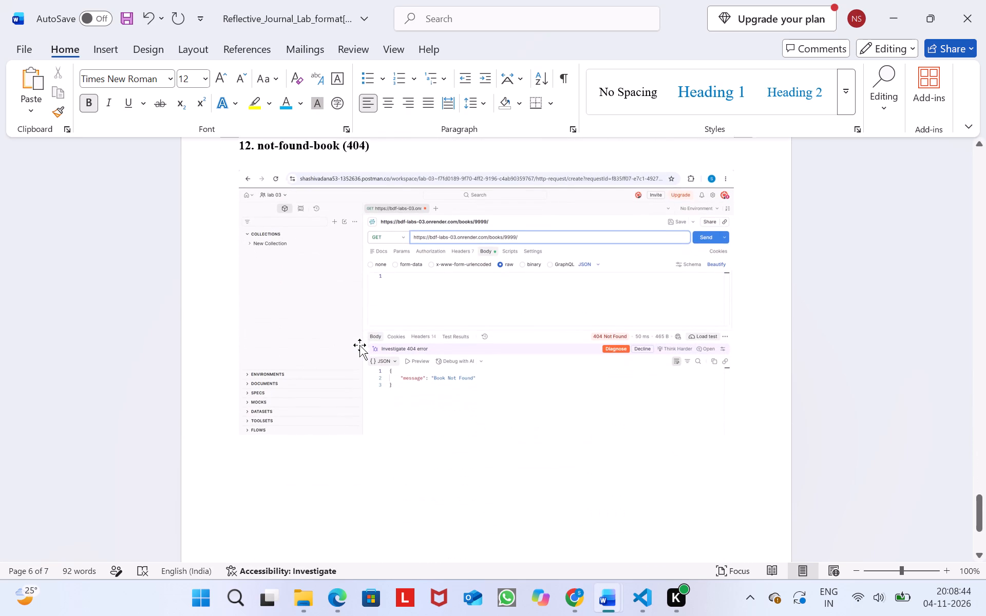
scroll(359, 345, down, 1)
scroll(359, 345, up, 9)
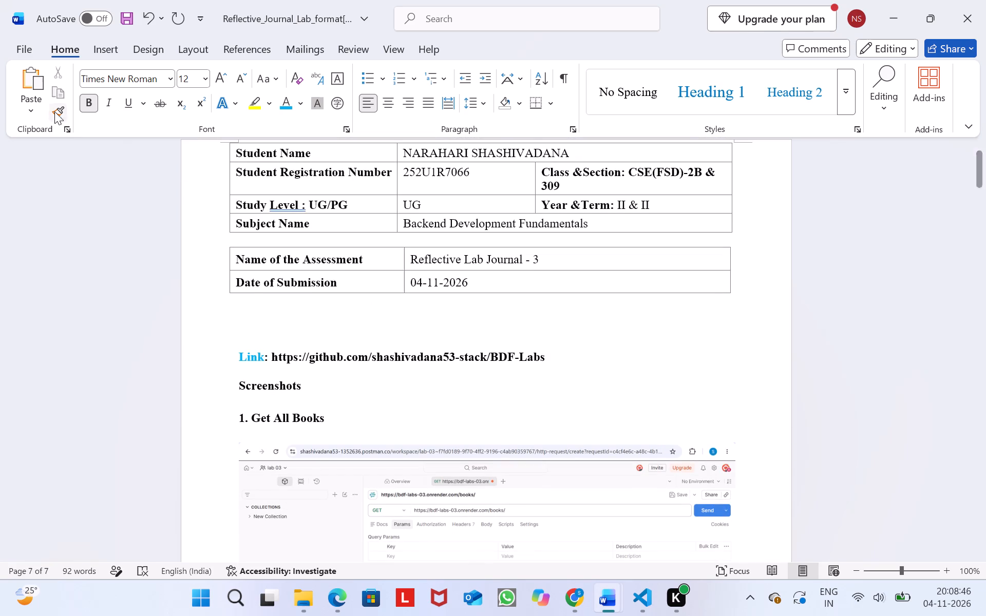
Export the journal as a PDF named BDFlab3 in the Downloads folder, using standard optimization and opening it after publishing.
click(22, 48)
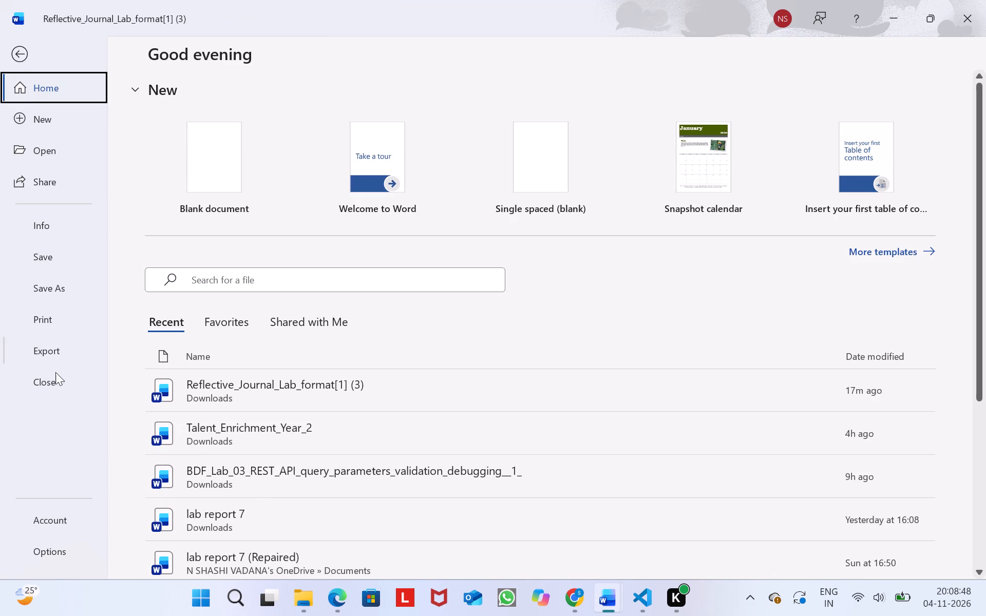
click(41, 360)
click(441, 226)
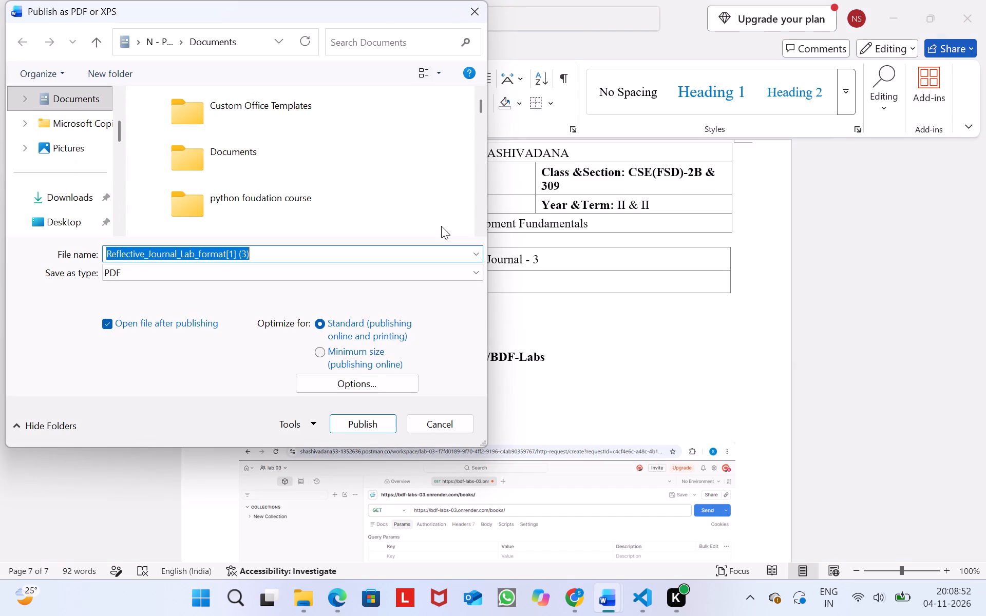
click(62, 193)
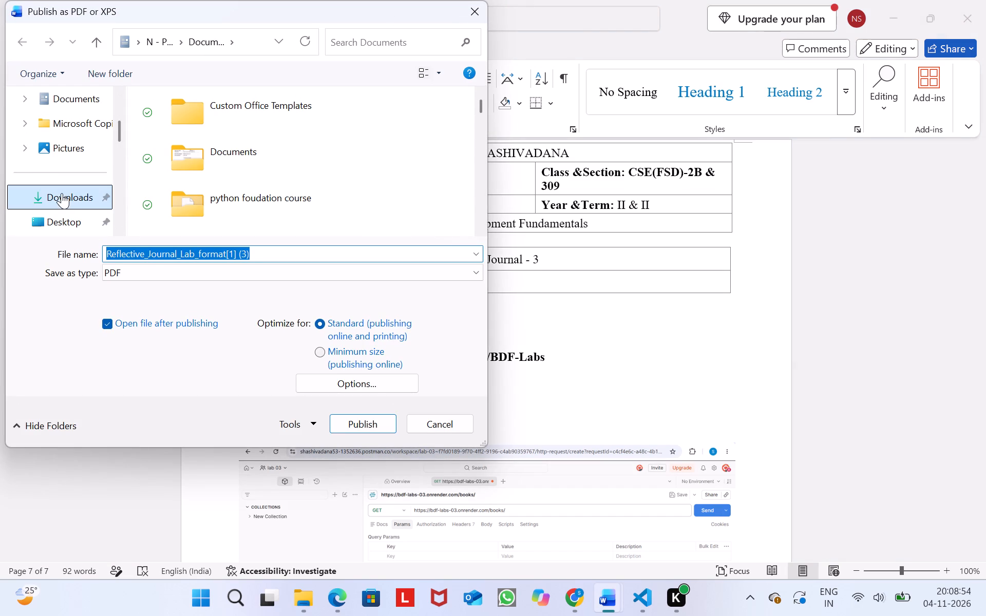
scroll(272, 142, down, 1)
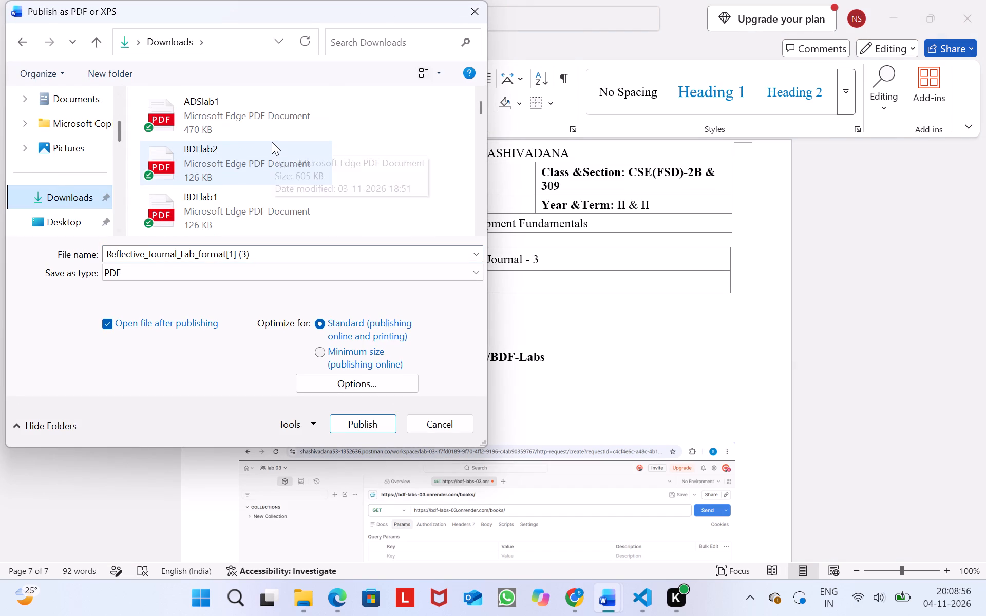
click(223, 161)
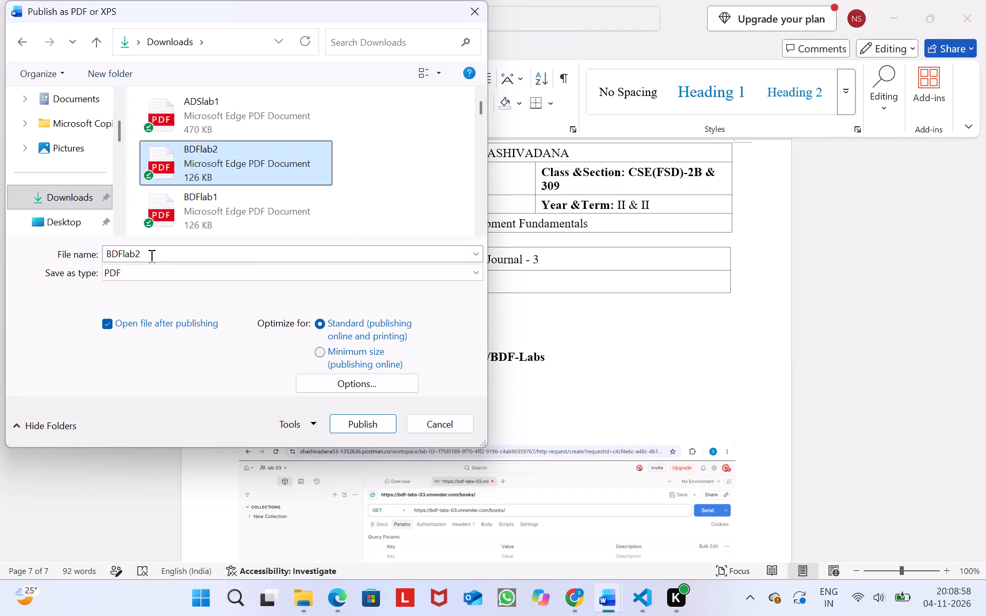
double_click(150, 256)
click(150, 256)
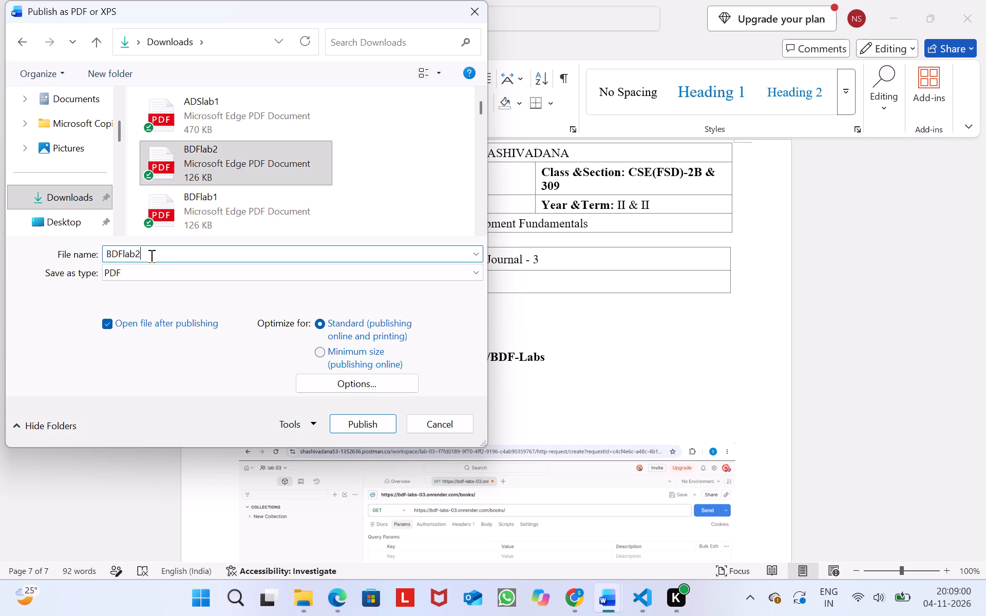
key(BackSpace)
key(3)
key(Return)
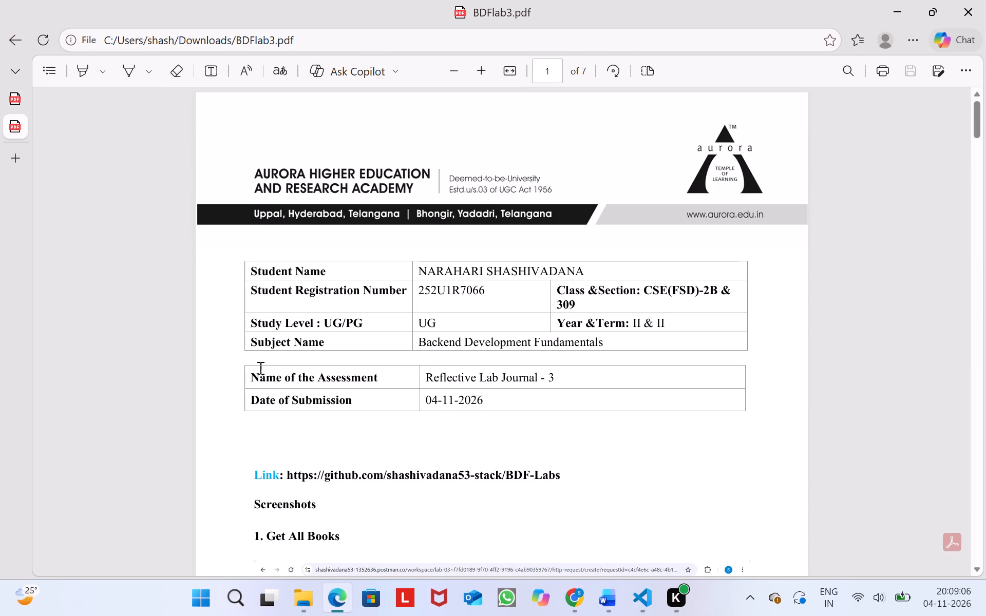
Check all pages of the published BDFlab3 PDF in Edge for layout, heading order and legible screenshots.
scroll(259, 368, down, 10)
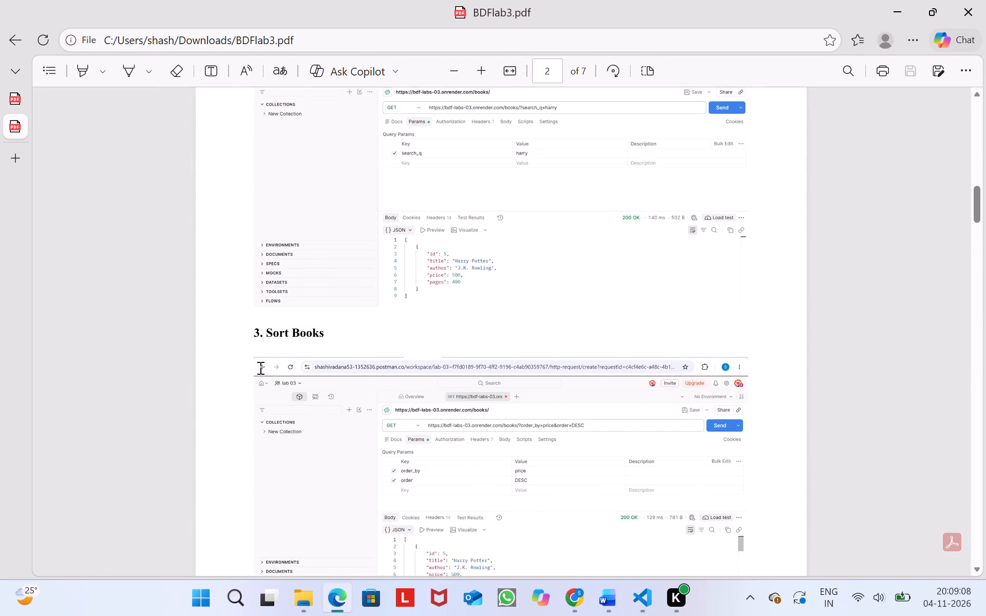
scroll(259, 368, up, 1)
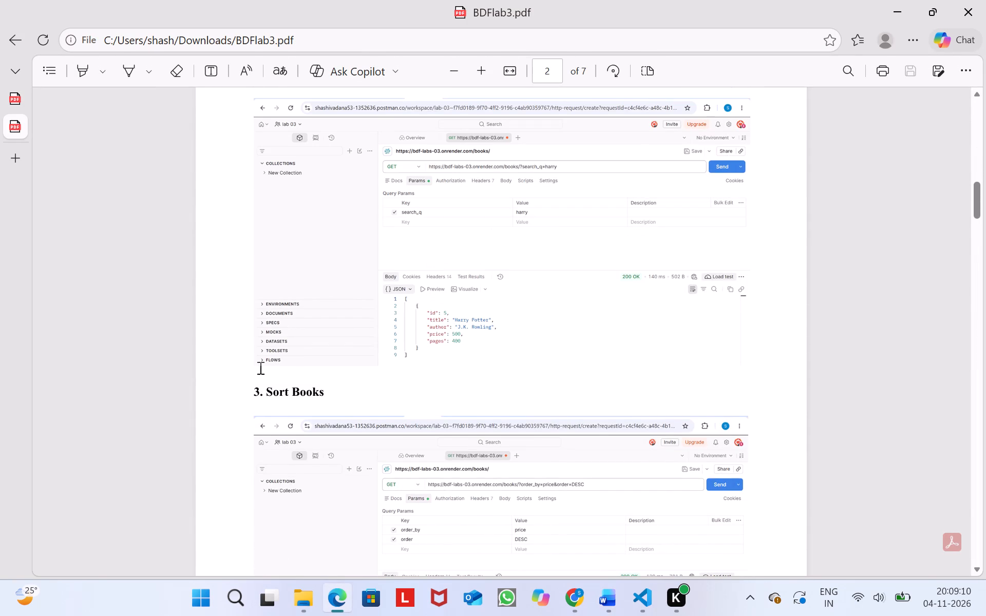
click(483, 70)
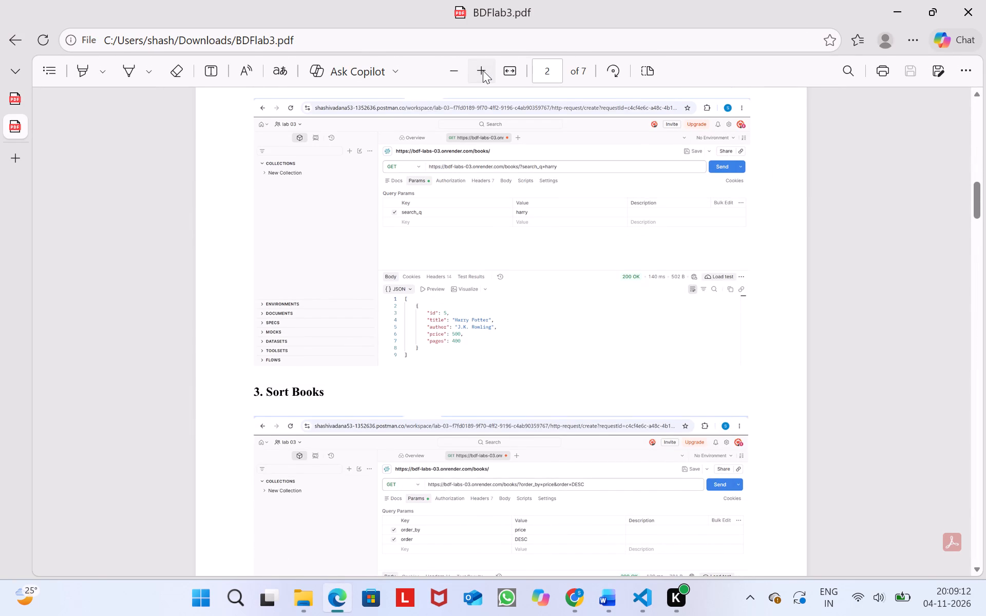
click(483, 70)
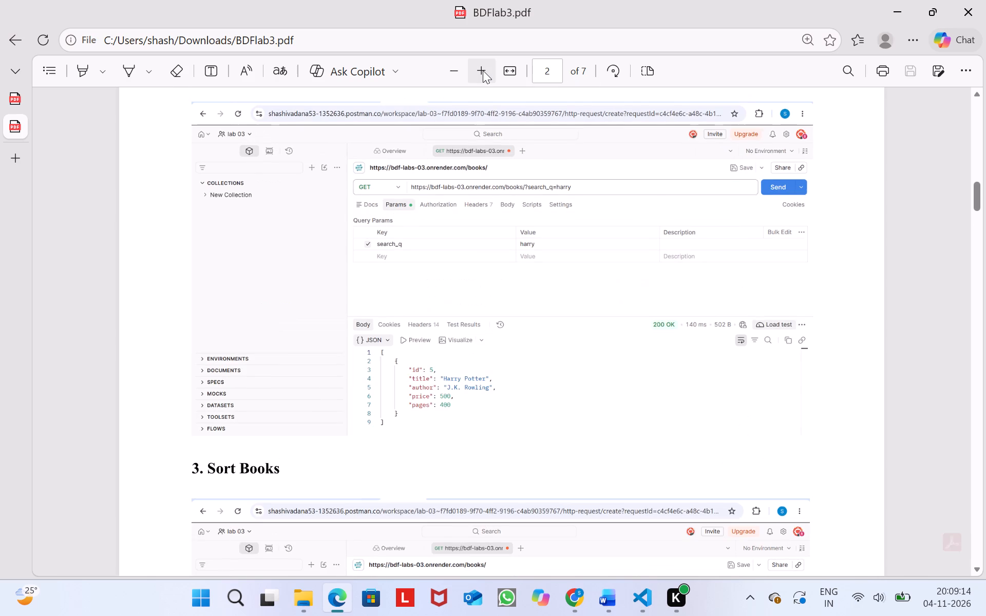
click(457, 78)
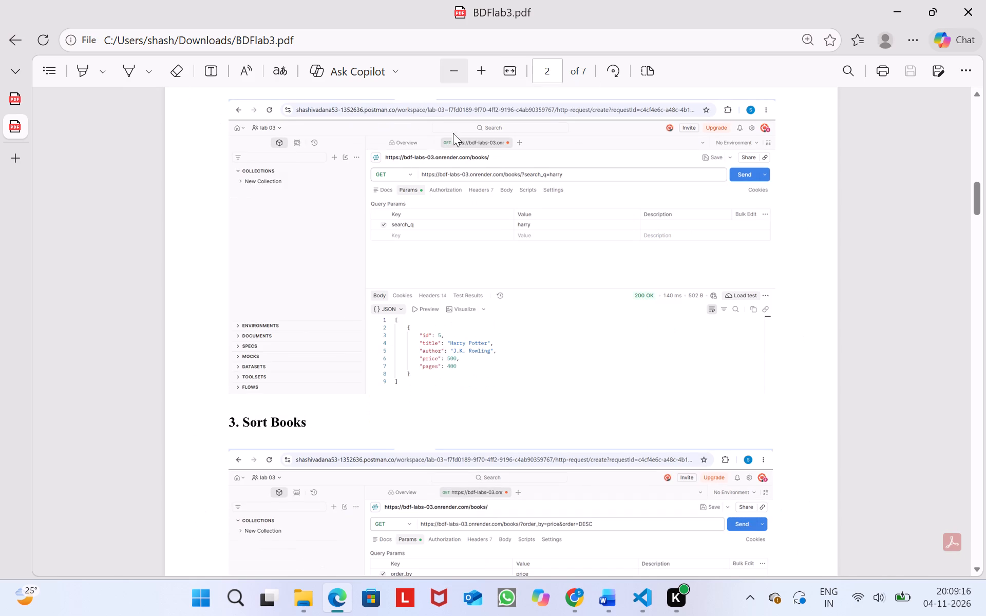
scroll(454, 267, down, 4)
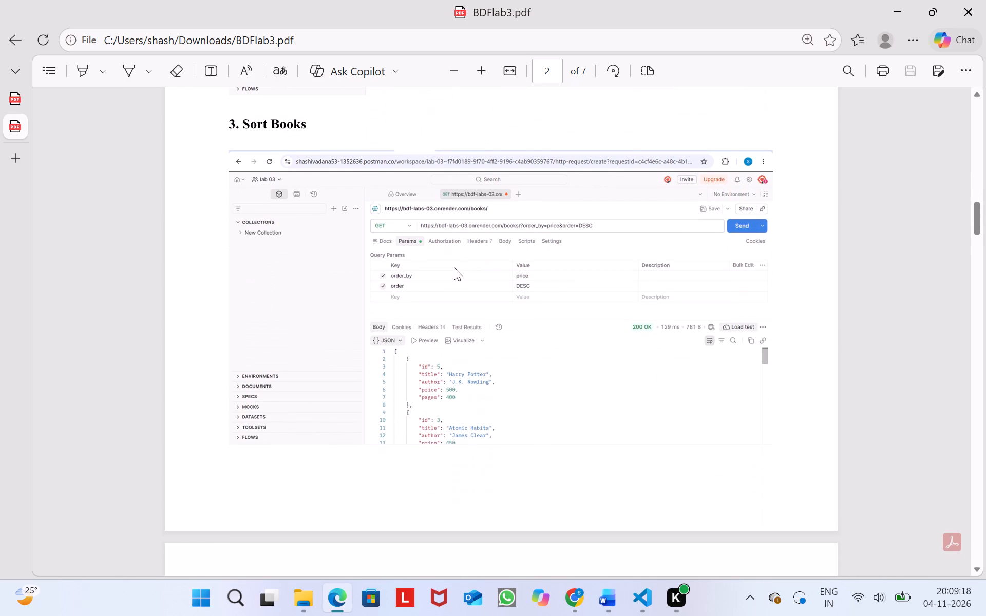
scroll(454, 267, down, 12)
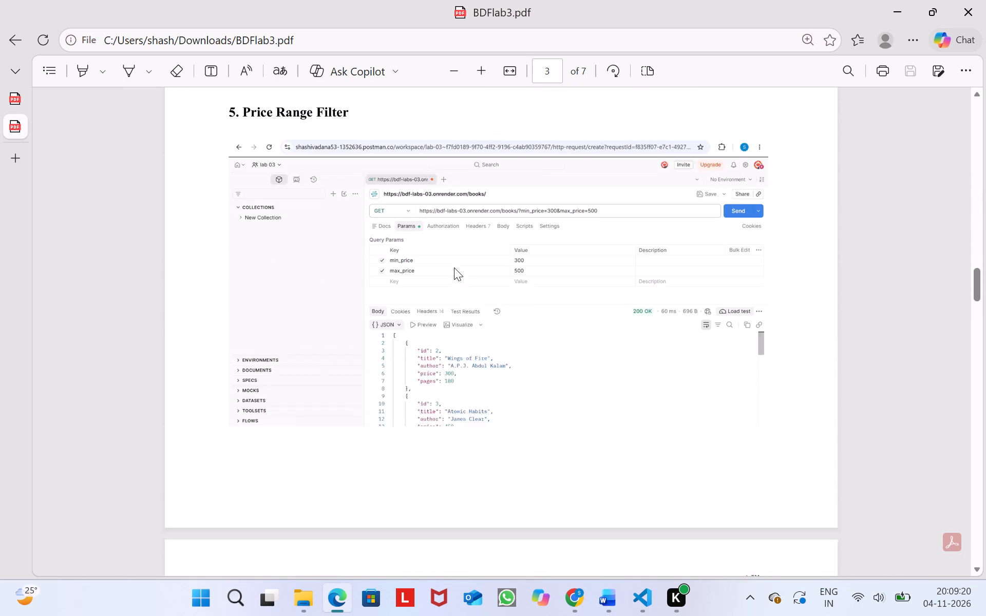
scroll(454, 267, down, 11)
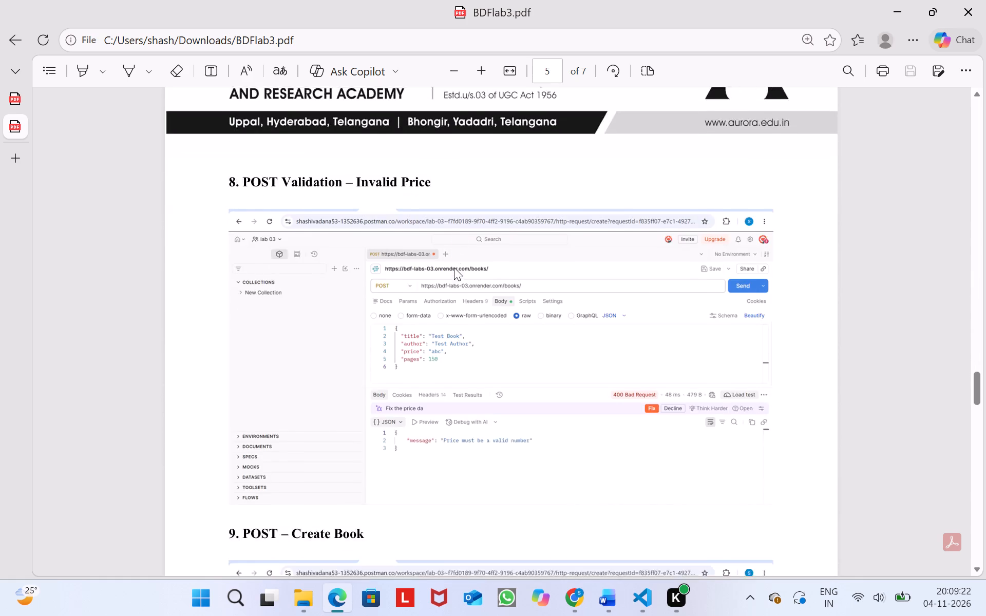
scroll(454, 267, down, 10)
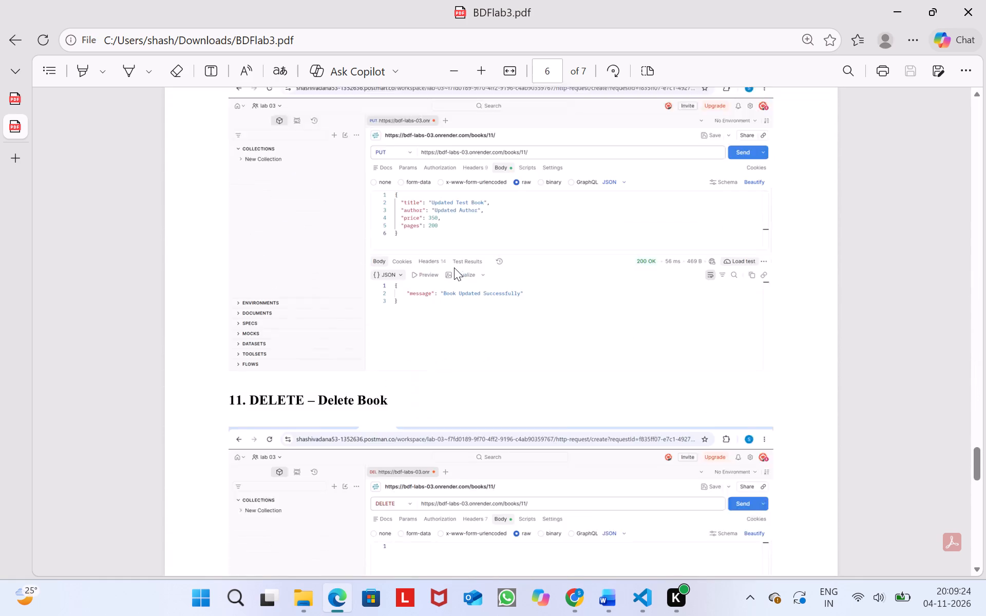
scroll(454, 267, down, 5)
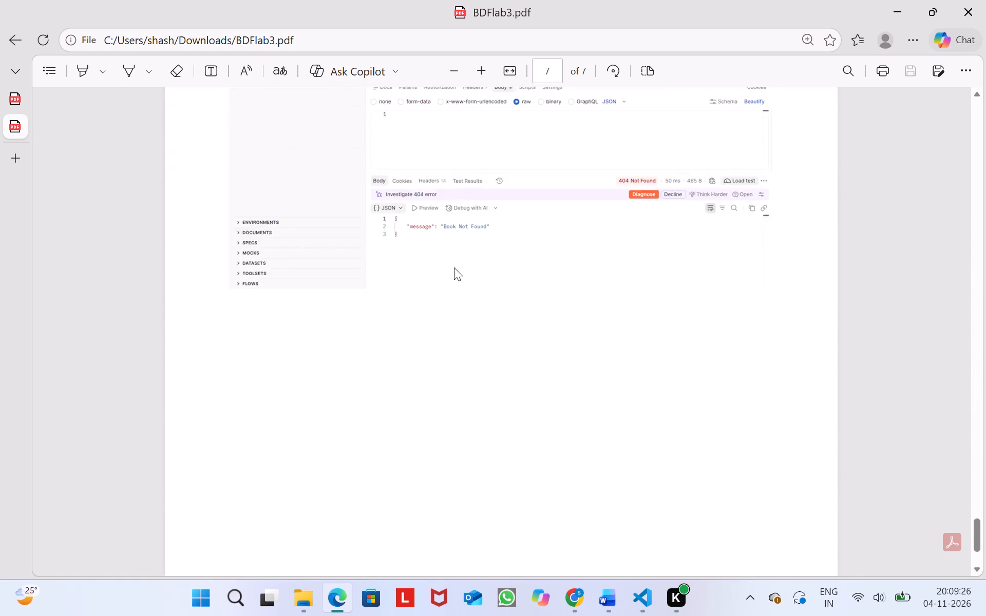